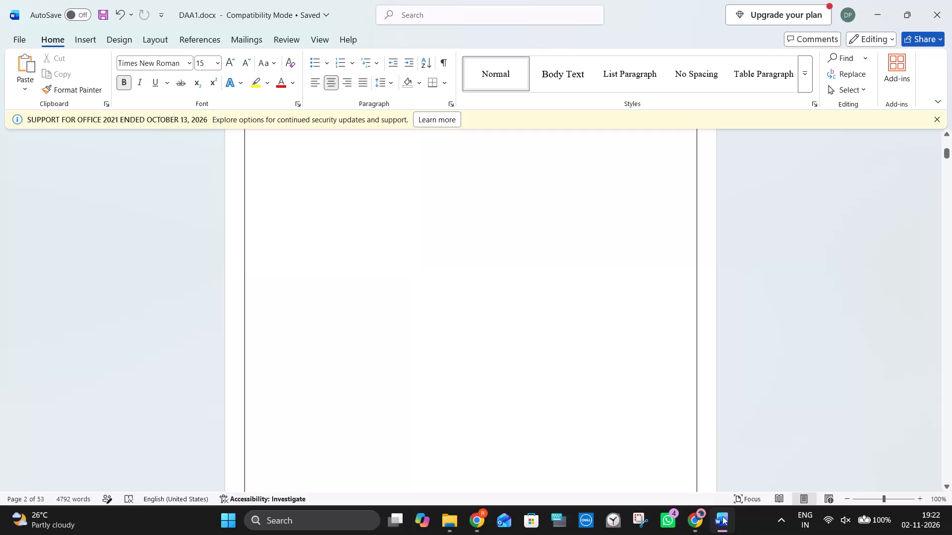
Look through DAA1.docx from the cover page to the first experiments' code and output, and close the document.
{"action": "scroll", "coordinate": [701, 332], "scroll_direction": "up", "scroll_amount": 6}
{"action": "scroll", "coordinate": [701, 332], "scroll_direction": "down", "scroll_amount": 2}
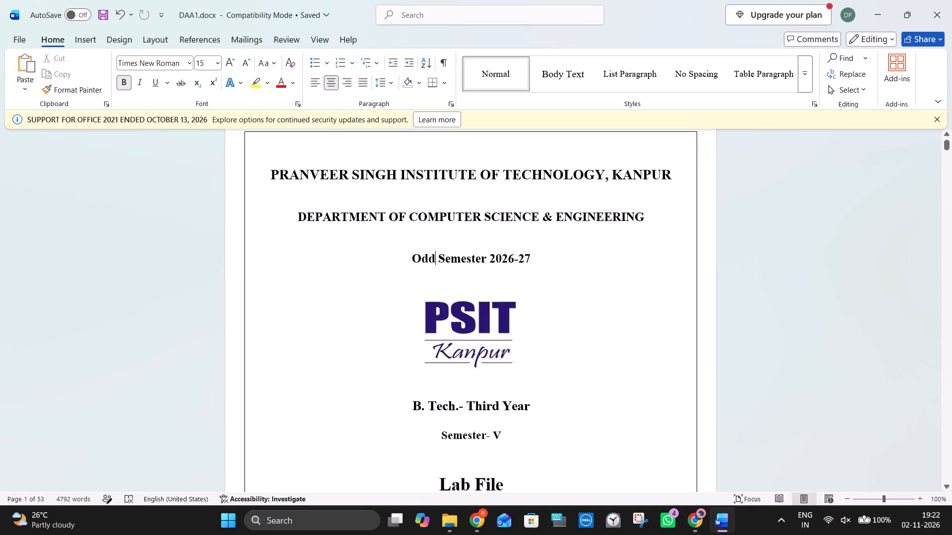
{"action": "scroll", "coordinate": [701, 332], "scroll_direction": "down", "scroll_amount": 7}
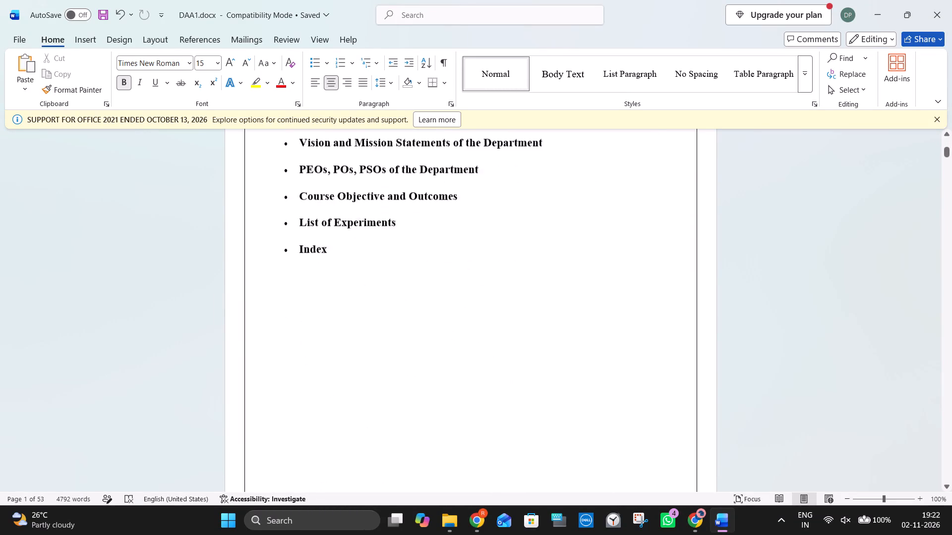
{"action": "scroll", "coordinate": [701, 332], "scroll_direction": "up", "scroll_amount": 4}
{"action": "scroll", "coordinate": [701, 332], "scroll_direction": "down", "scroll_amount": 7}
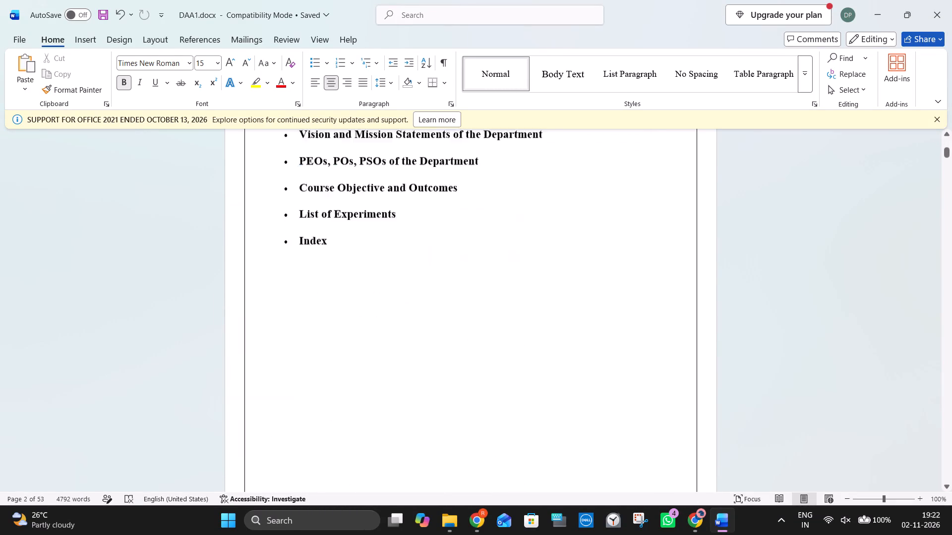
{"action": "scroll", "coordinate": [701, 332], "scroll_direction": "down", "scroll_amount": 10}
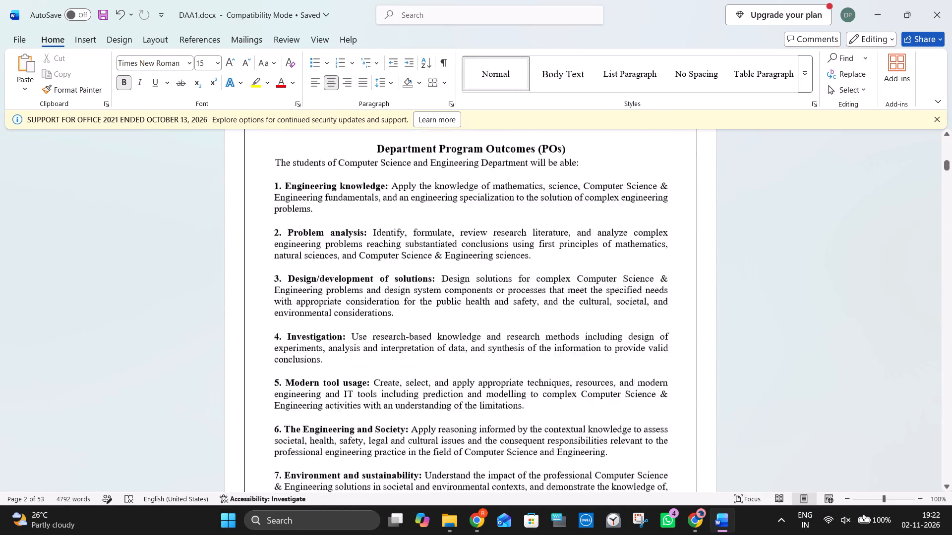
{"action": "scroll", "coordinate": [701, 332], "scroll_direction": "down", "scroll_amount": 5}
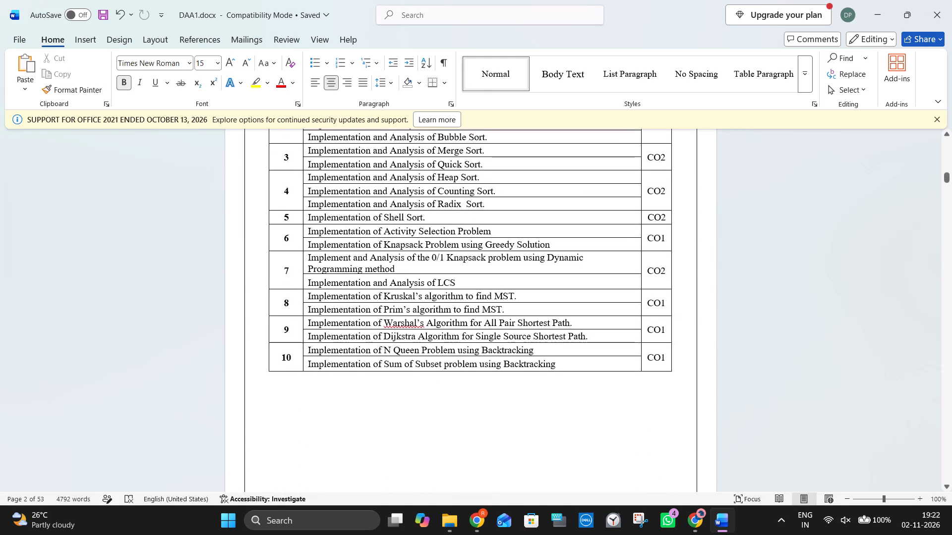
{"action": "scroll", "coordinate": [701, 332], "scroll_direction": "down", "scroll_amount": 10}
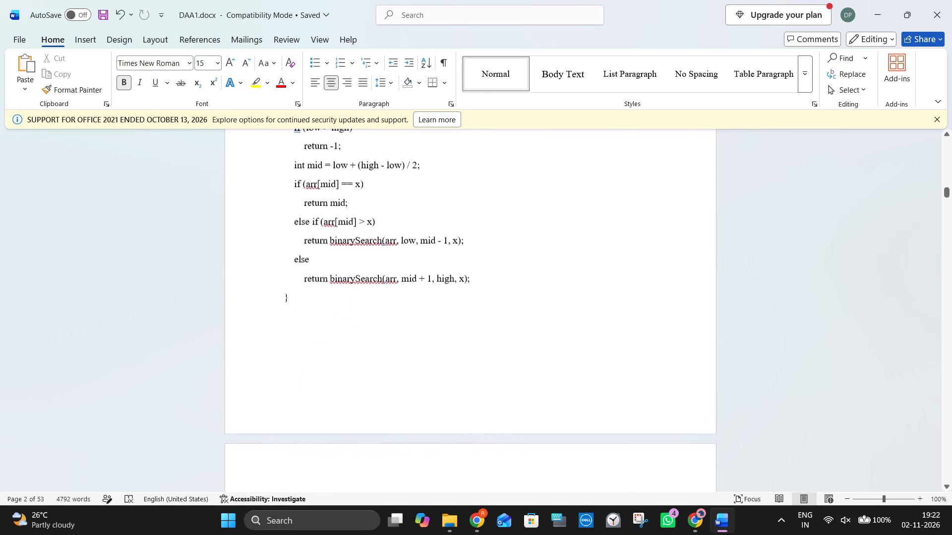
{"action": "scroll", "coordinate": [701, 332], "scroll_direction": "down", "scroll_amount": 9}
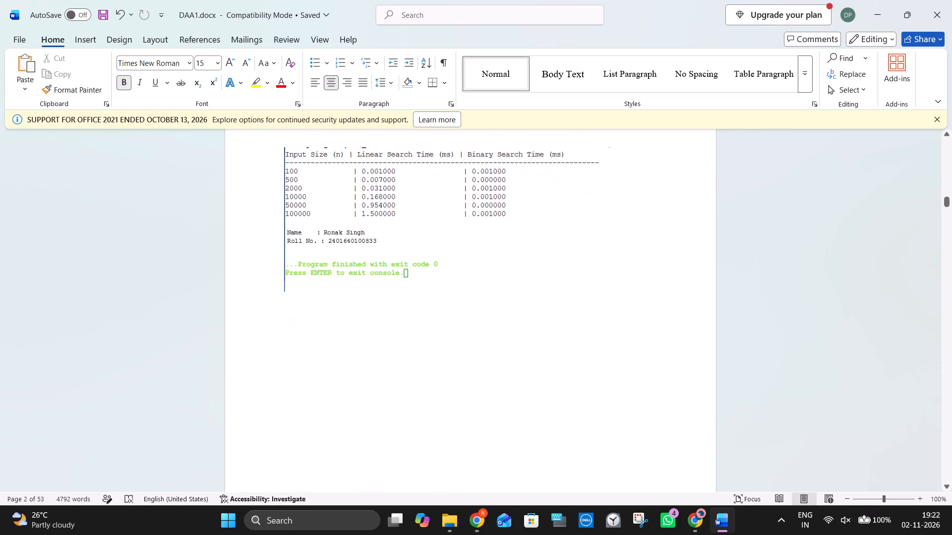
{"action": "scroll", "coordinate": [701, 332], "scroll_direction": "down", "scroll_amount": 5}
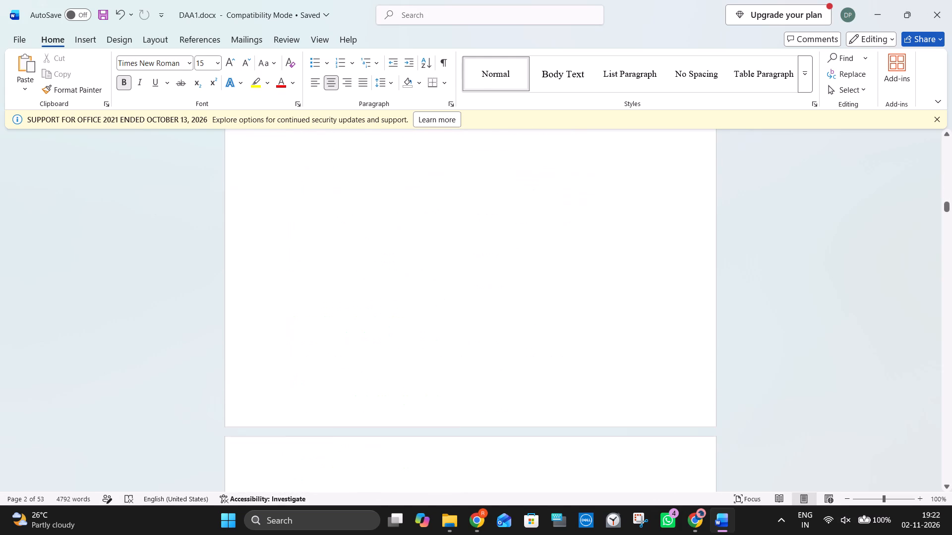
{"action": "scroll", "coordinate": [701, 332], "scroll_direction": "down", "scroll_amount": 4}
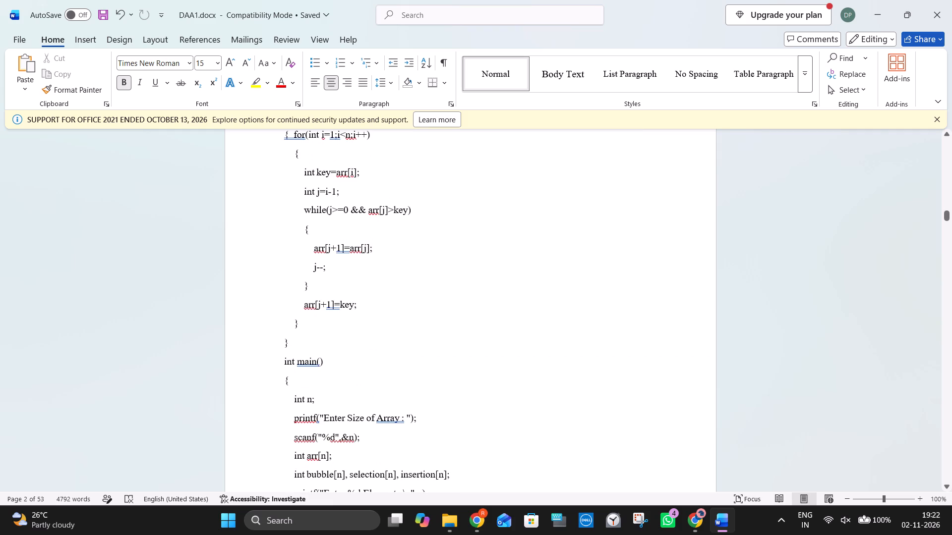
{"action": "scroll", "coordinate": [701, 332], "scroll_direction": "up", "scroll_amount": 17}
{"action": "left_click", "coordinate": [943, 0]}
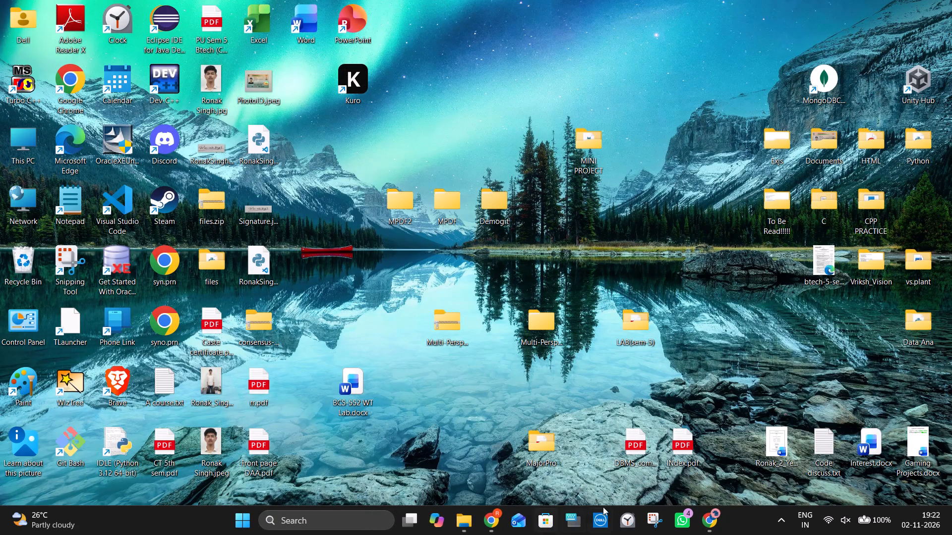
Check the files in the LAB(sem-5) folder on the desktop, and close the folder.
{"action": "left_click", "coordinate": [645, 322]}
{"action": "double_click", "coordinate": [645, 322]}
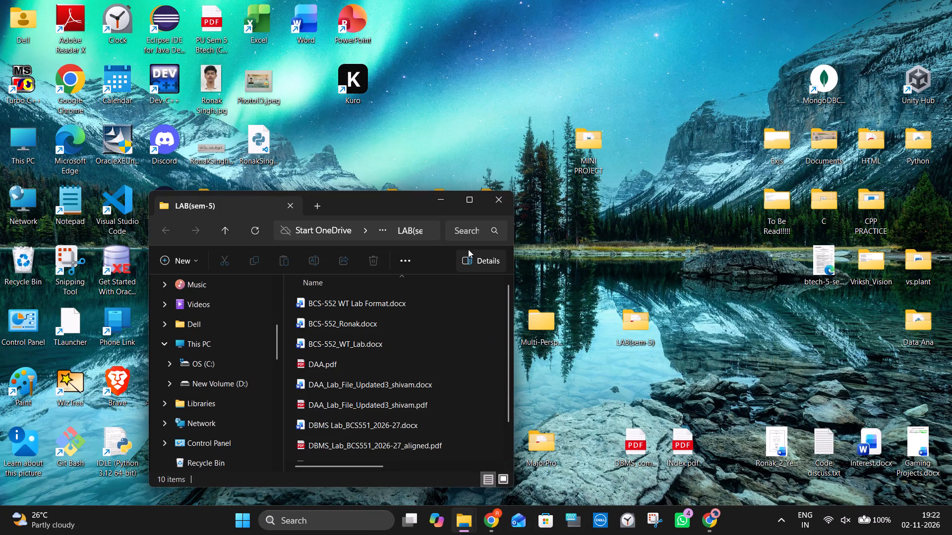
{"action": "left_click", "coordinate": [465, 207]}
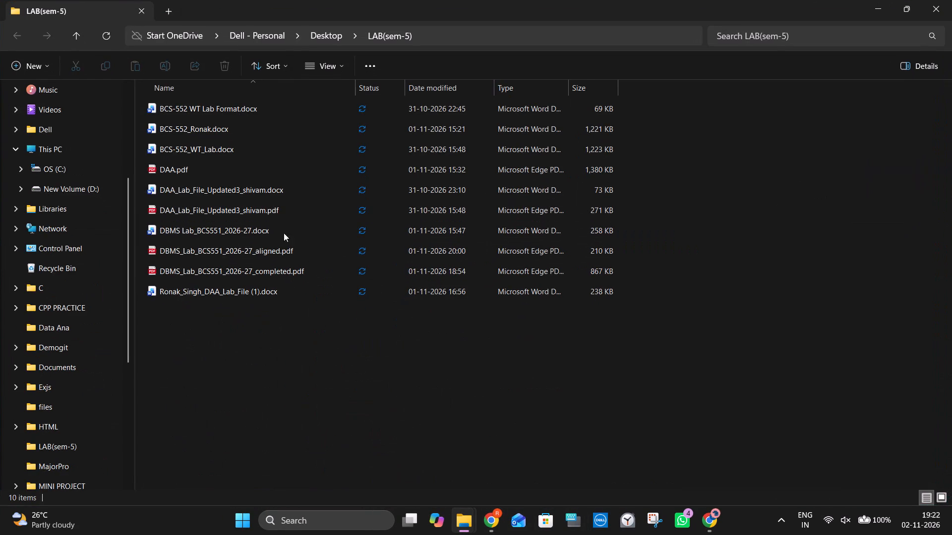
{"action": "left_click", "coordinate": [951, 0]}
{"action": "left_click", "coordinate": [490, 523]}
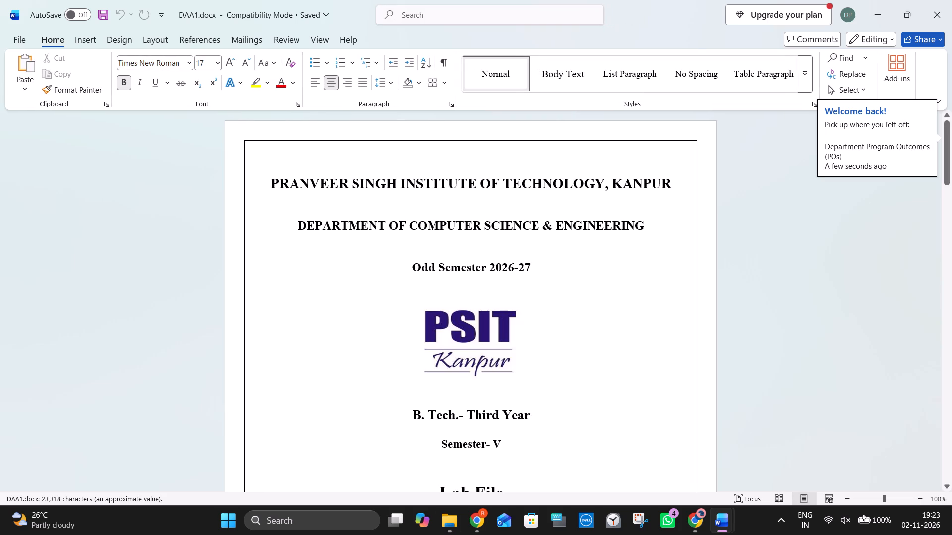
Place DAA1.docx, showing its cover page's submission block, side by side with DBMS_Lab_BCS551_2026-27_aligned.docx.
{"action": "scroll", "coordinate": [440, 255], "scroll_direction": "down", "scroll_amount": 3}
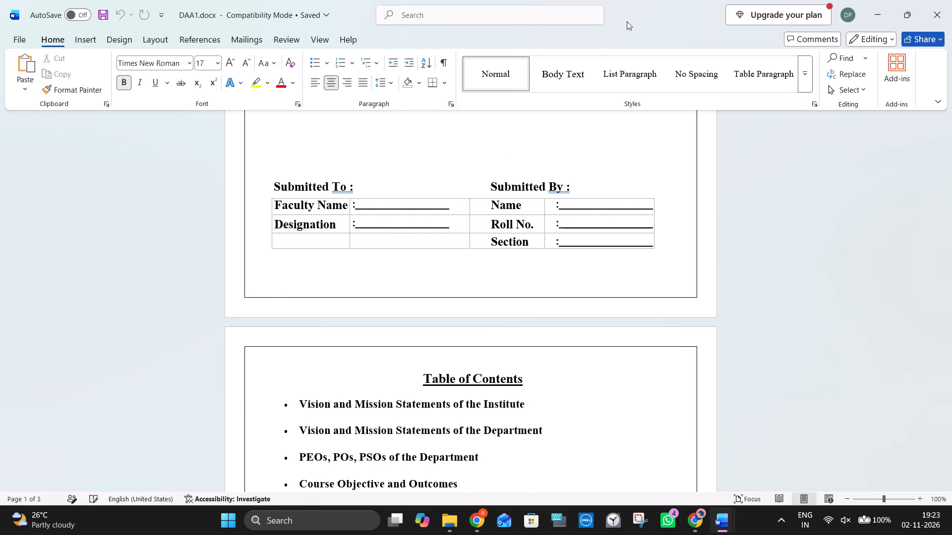
{"action": "left_click_drag", "start_coordinate": [627, 21], "coordinate": [420, 56]}
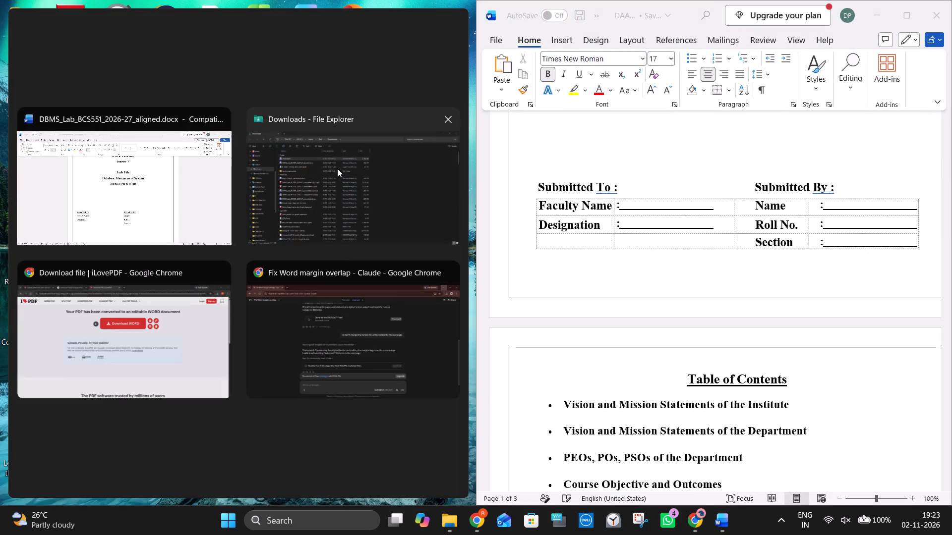
{"action": "left_click", "coordinate": [195, 202]}
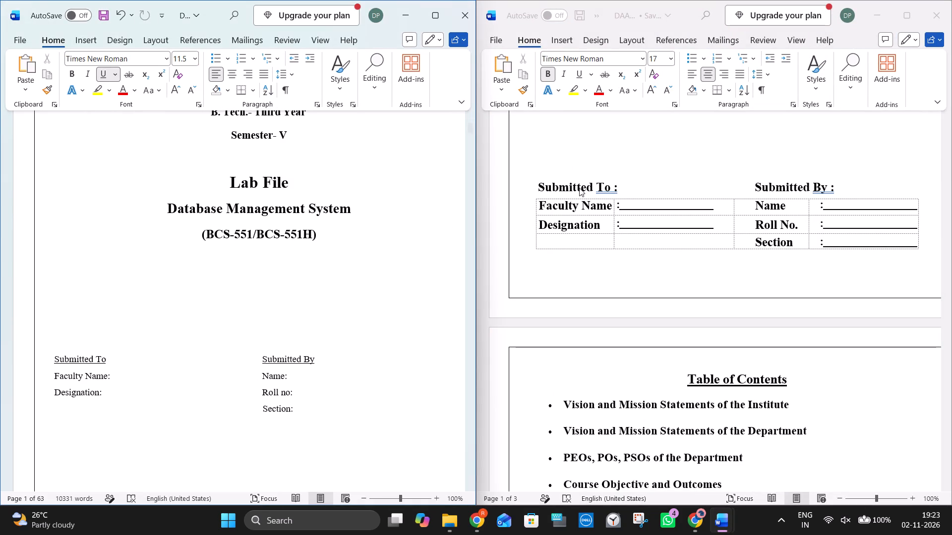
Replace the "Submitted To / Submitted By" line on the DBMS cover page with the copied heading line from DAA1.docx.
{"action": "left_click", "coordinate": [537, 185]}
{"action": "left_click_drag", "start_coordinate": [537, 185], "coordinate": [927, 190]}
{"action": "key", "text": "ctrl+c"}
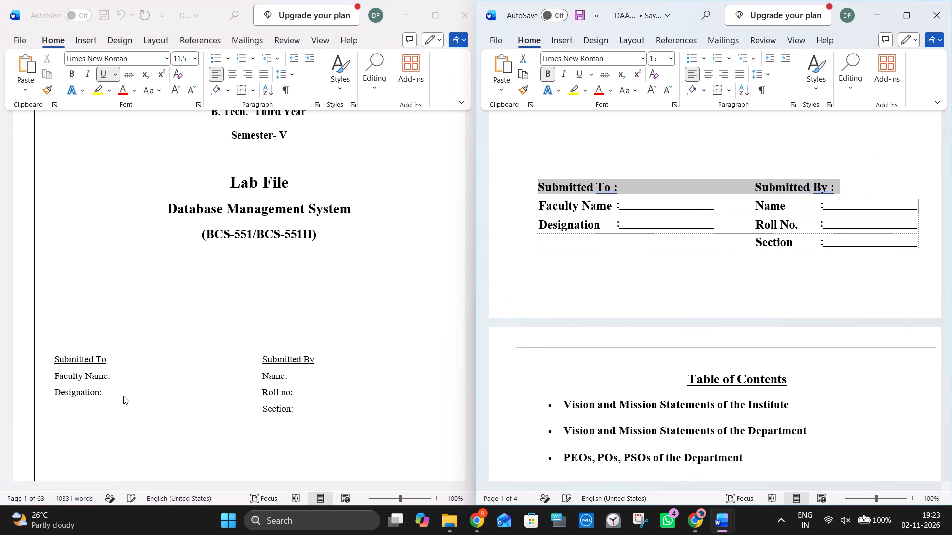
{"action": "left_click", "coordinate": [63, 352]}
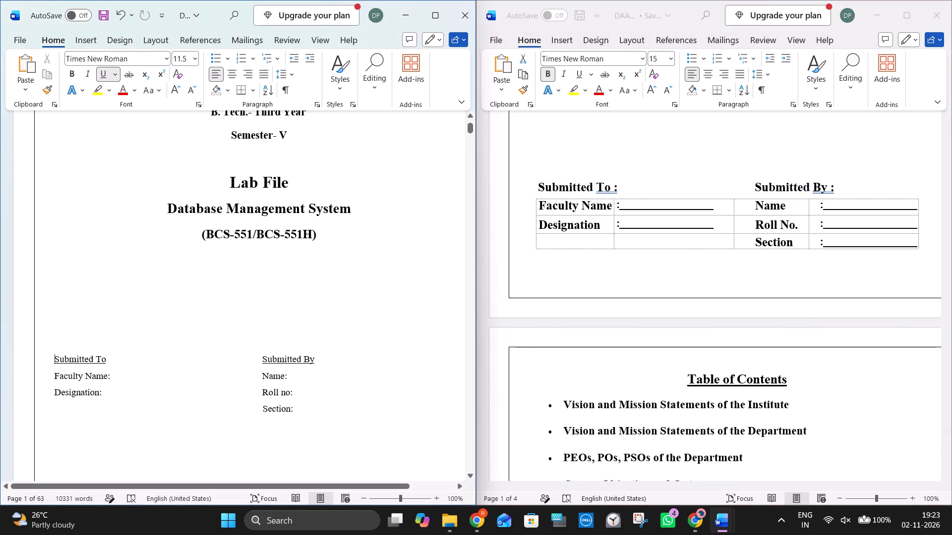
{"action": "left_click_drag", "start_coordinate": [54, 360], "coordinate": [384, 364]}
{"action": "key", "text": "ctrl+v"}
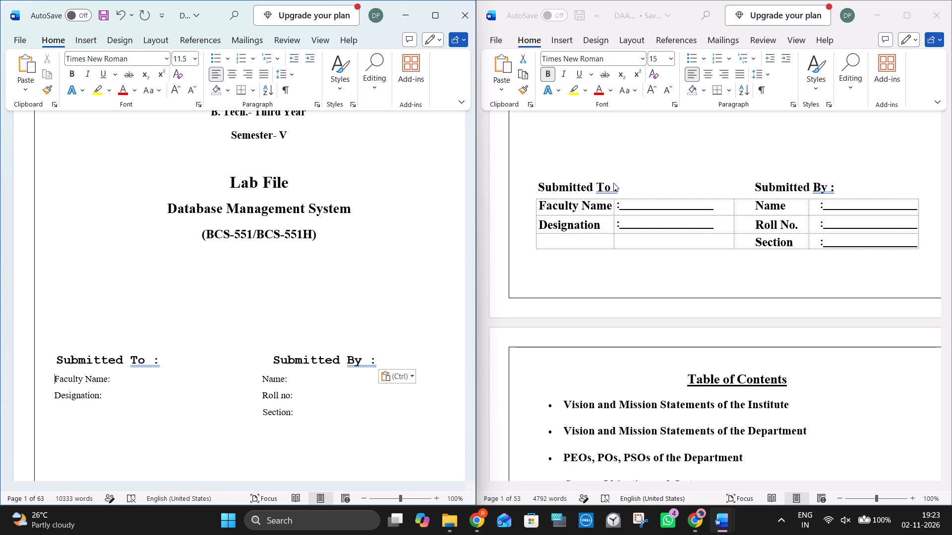
Replace the DBMS cover page's submission details with the complete "Submitted To / Submitted By" heading and table from DAA1.docx.
{"action": "left_click", "coordinate": [539, 183]}
{"action": "left_click_drag", "start_coordinate": [539, 183], "coordinate": [805, 182]}
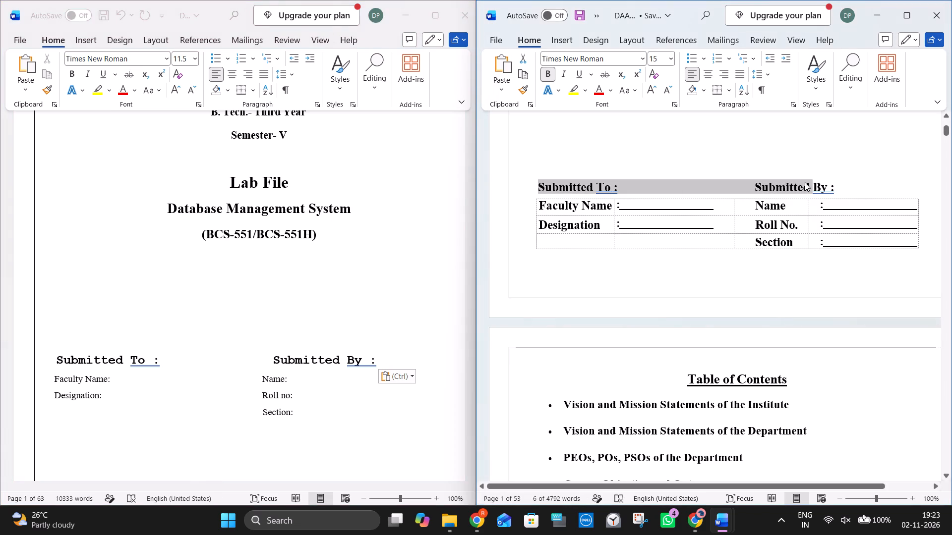
Replace the DBMS cover page's submission details with the full "Submitted To / Submitted By" heading and table copied from DAA1.docx.
{"action": "left_click_drag", "start_coordinate": [805, 182], "coordinate": [836, 182]}
{"action": "left_click", "coordinate": [536, 182]}
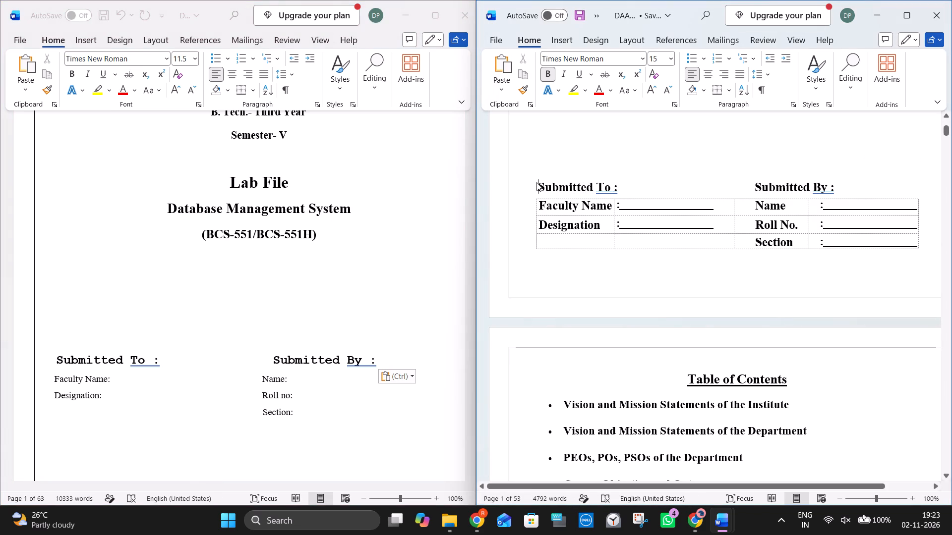
{"action": "left_click_drag", "start_coordinate": [539, 184], "coordinate": [861, 252]}
{"action": "key", "text": "ctrl+c"}
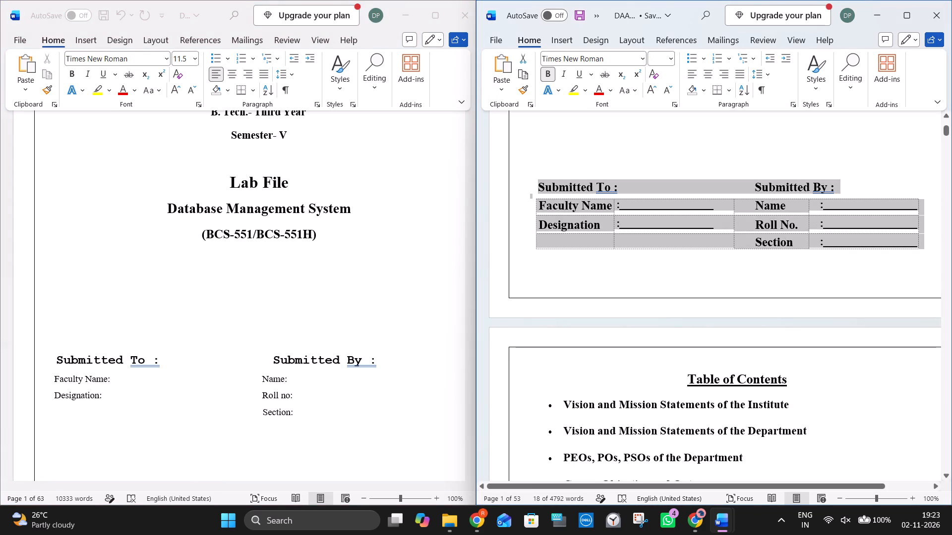
{"action": "left_click", "coordinate": [56, 360]}
{"action": "left_click_drag", "start_coordinate": [56, 360], "coordinate": [302, 414]}
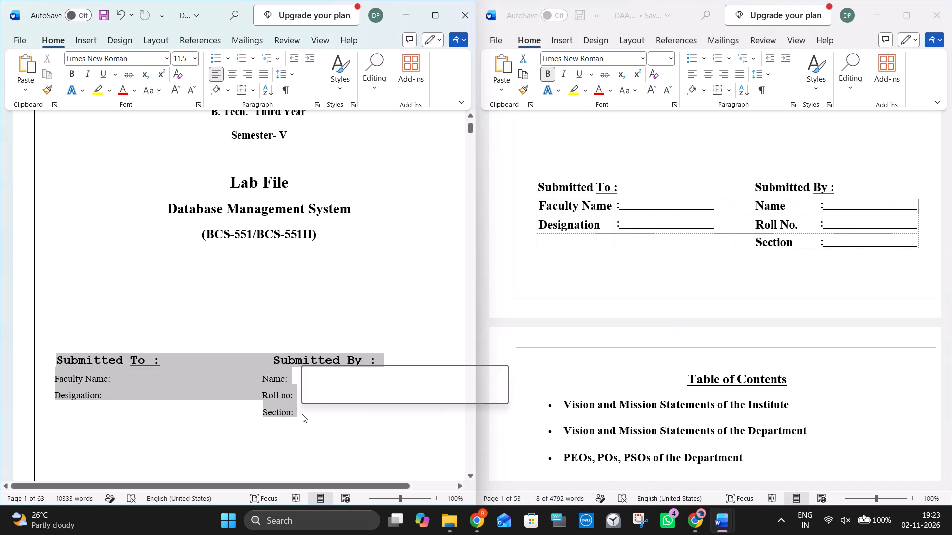
{"action": "key", "text": "ctrl+v"}
{"action": "scroll", "coordinate": [190, 411], "scroll_direction": "right", "scroll_amount": 1}
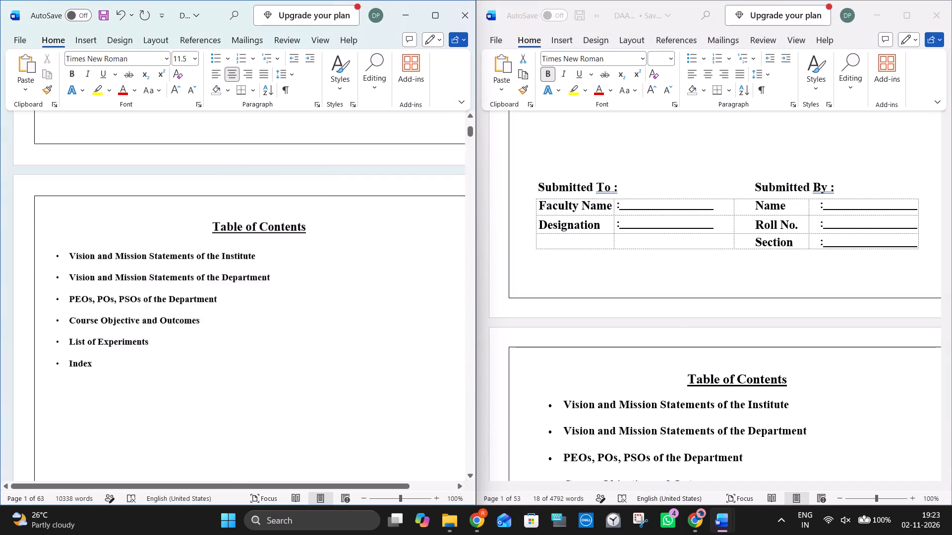
{"action": "scroll", "coordinate": [190, 411], "scroll_direction": "right", "scroll_amount": 1}
{"action": "scroll", "coordinate": [190, 411], "scroll_direction": "up", "scroll_amount": 1}
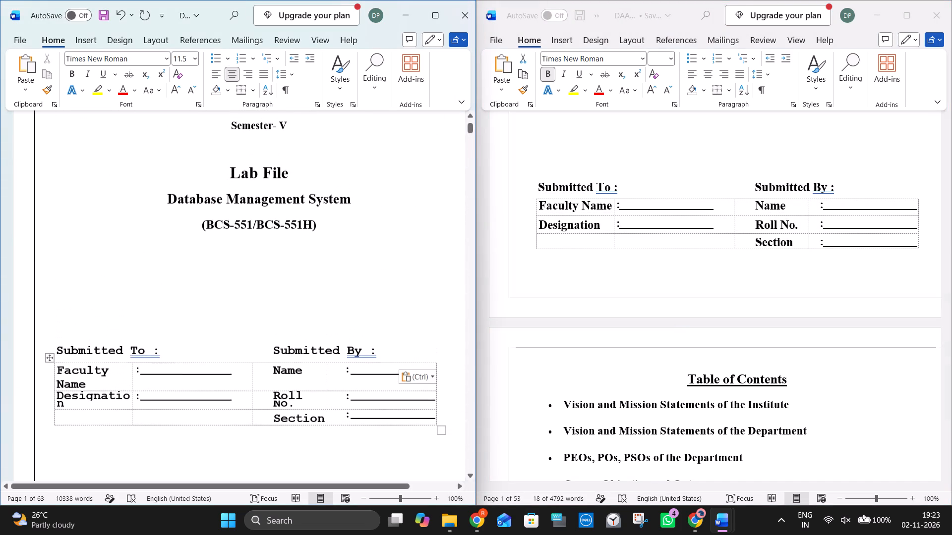
Set the font of the pasted submission heading and table on the DBMS cover page to Times New Roman.
{"action": "left_click", "coordinate": [117, 356]}
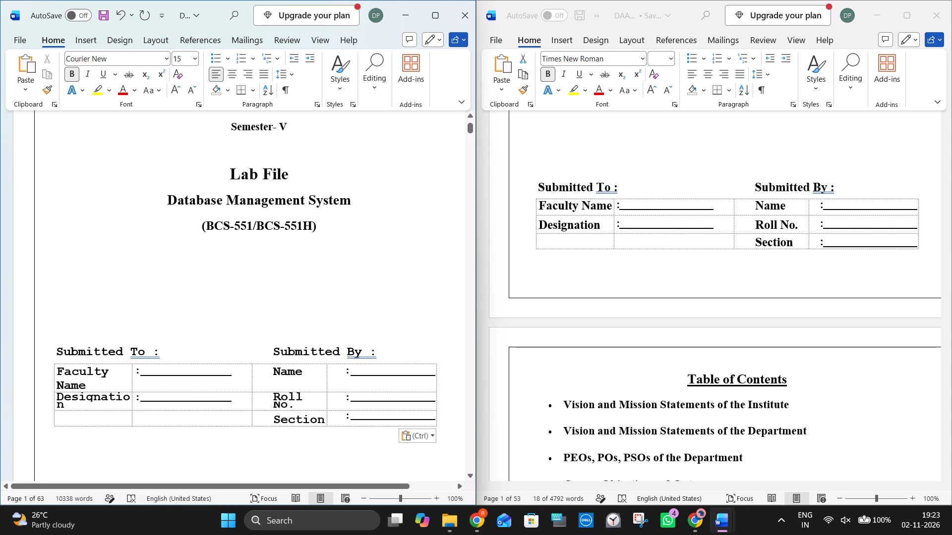
{"action": "left_click_drag", "start_coordinate": [57, 350], "coordinate": [326, 414]}
{"action": "left_click", "coordinate": [165, 57]}
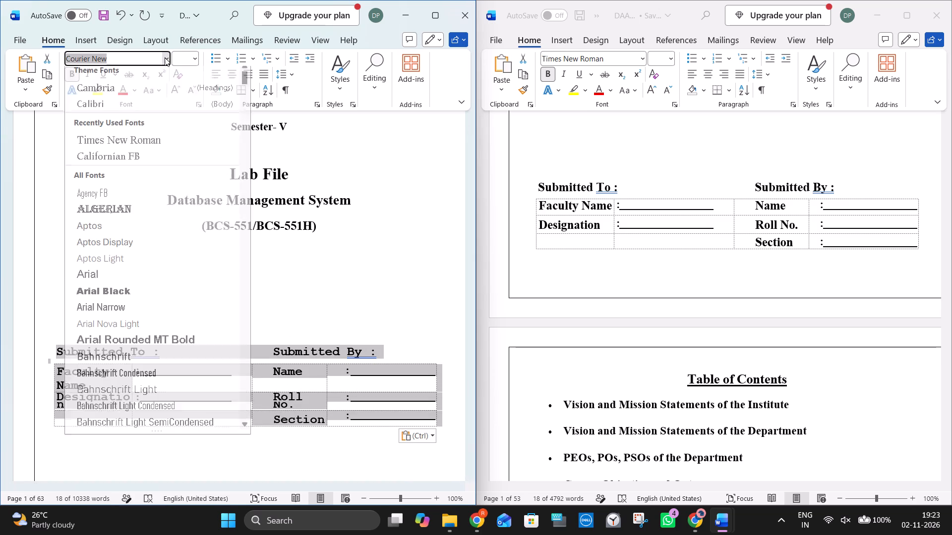
{"action": "left_click", "coordinate": [165, 144]}
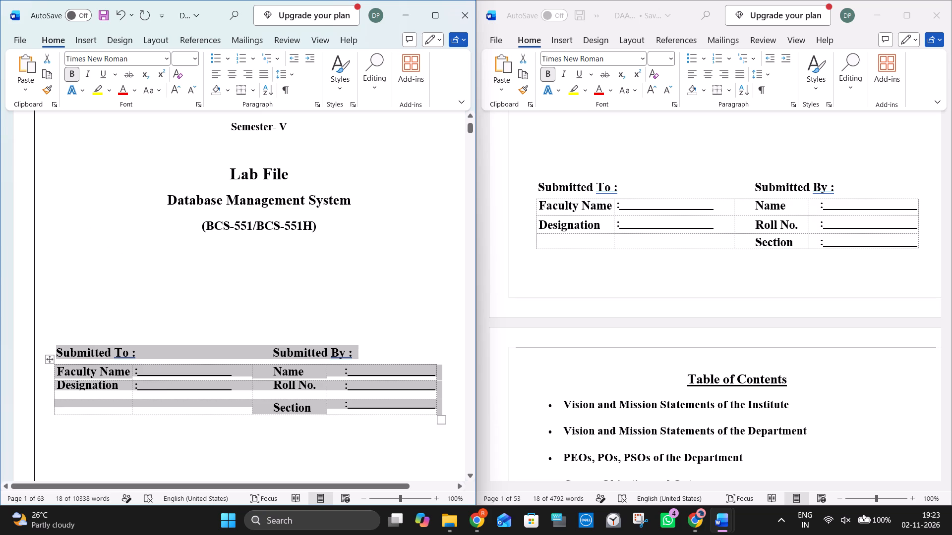
Increase the height of the submission table's bottom row, containing Section, on the DBMS cover page.
{"action": "left_click_drag", "start_coordinate": [221, 414], "coordinate": [221, 428]}
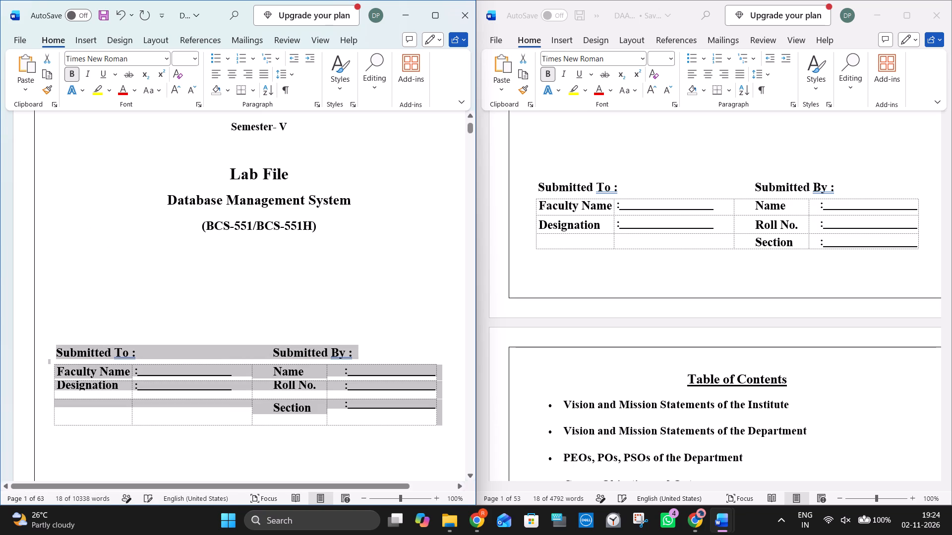
Examine the layout and row spacing of the pasted submission table on the DBMS cover page.
{"action": "scroll", "coordinate": [221, 428], "scroll_direction": "right", "scroll_amount": 2}
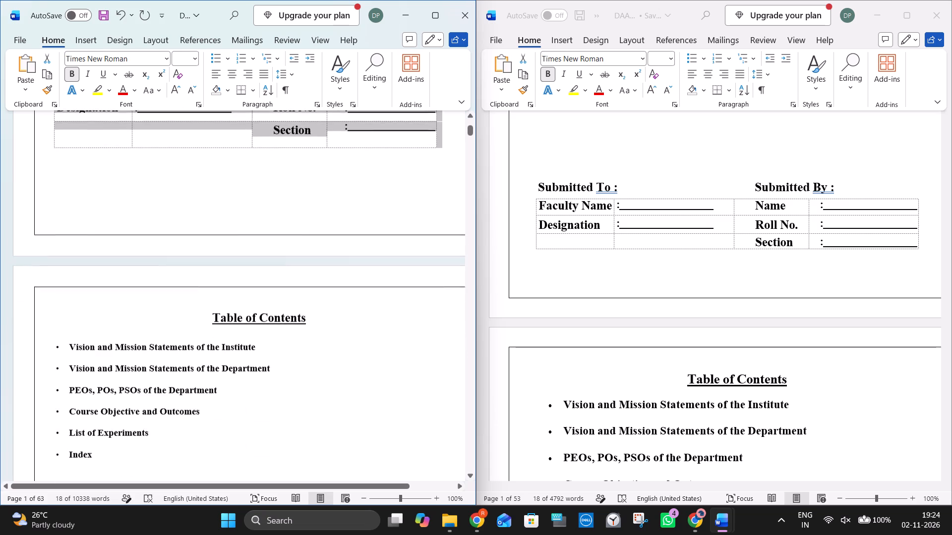
{"action": "scroll", "coordinate": [221, 428], "scroll_direction": "right", "scroll_amount": 1}
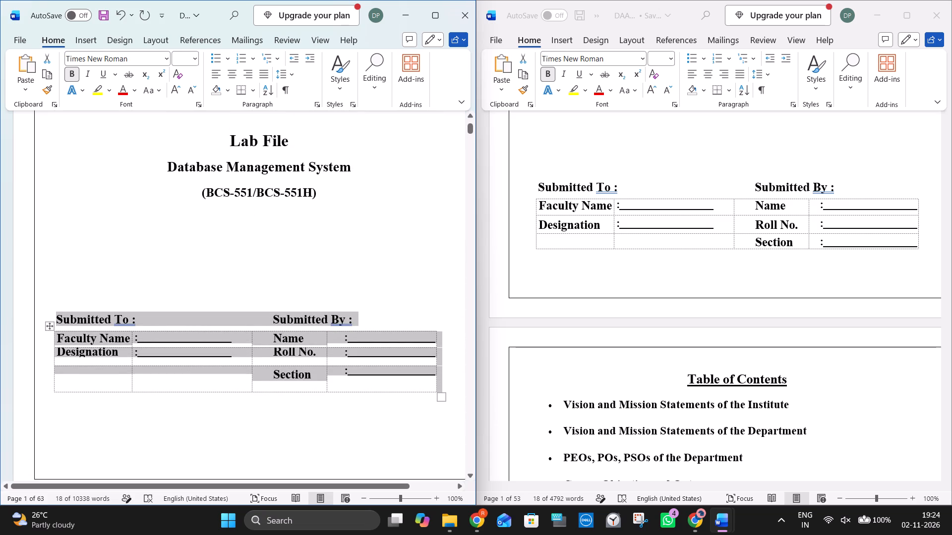
{"action": "left_click", "coordinate": [230, 366]}
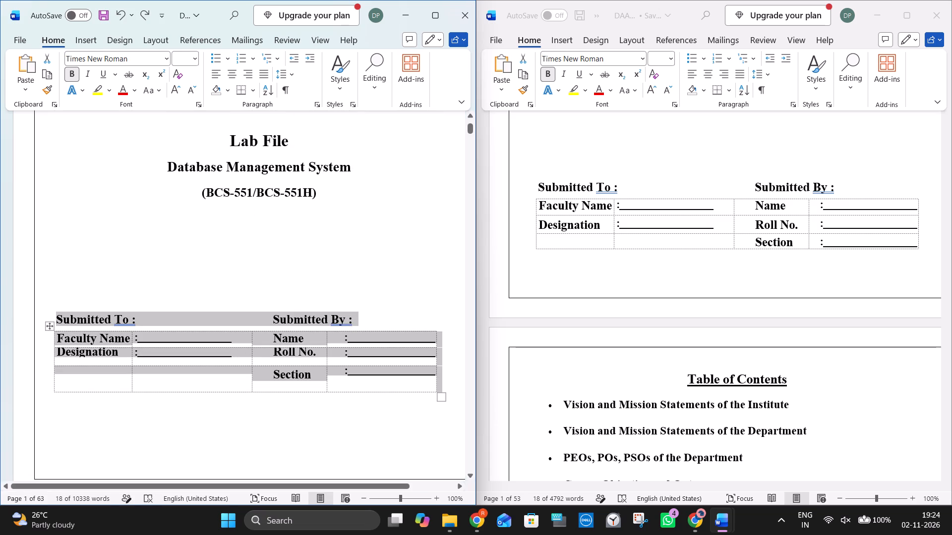
{"action": "left_click", "coordinate": [245, 345]}
{"action": "left_click", "coordinate": [245, 348]}
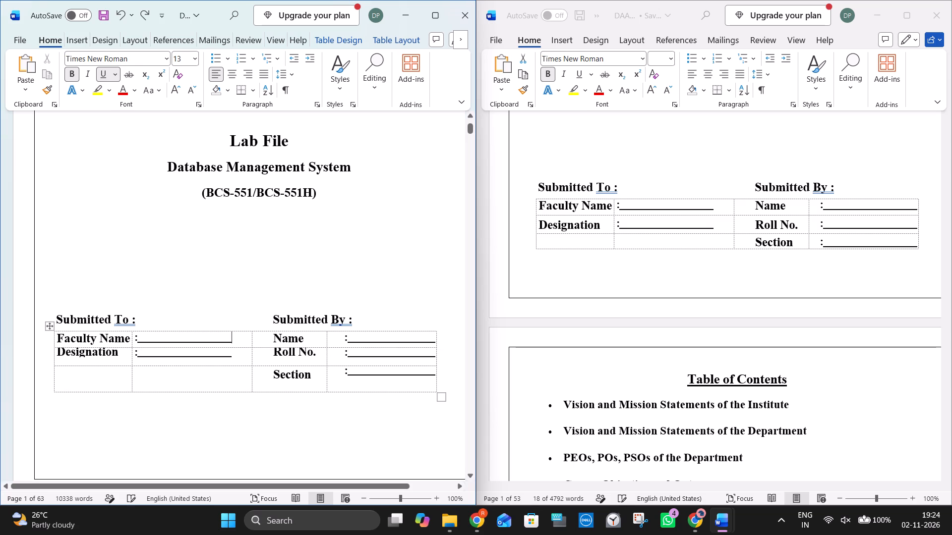
{"action": "left_click", "coordinate": [285, 360]}
{"action": "left_click", "coordinate": [277, 354]}
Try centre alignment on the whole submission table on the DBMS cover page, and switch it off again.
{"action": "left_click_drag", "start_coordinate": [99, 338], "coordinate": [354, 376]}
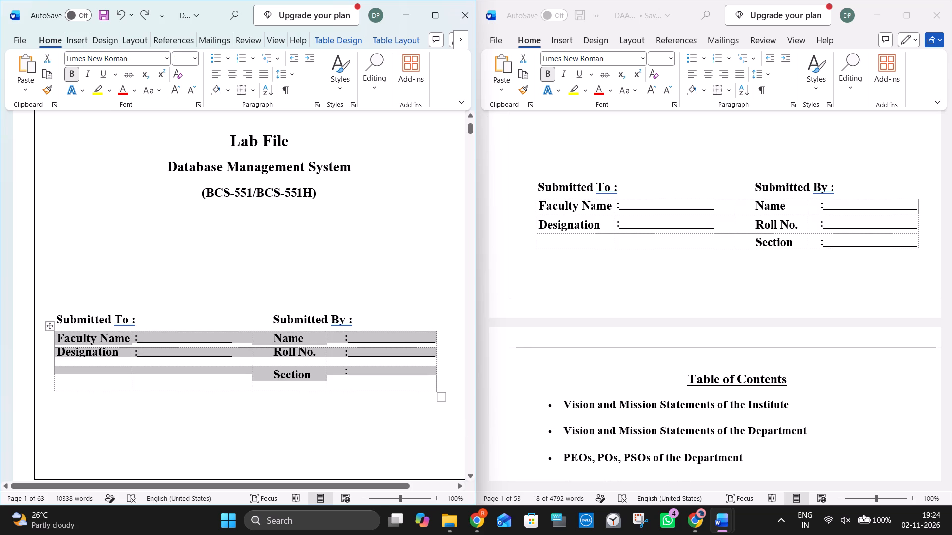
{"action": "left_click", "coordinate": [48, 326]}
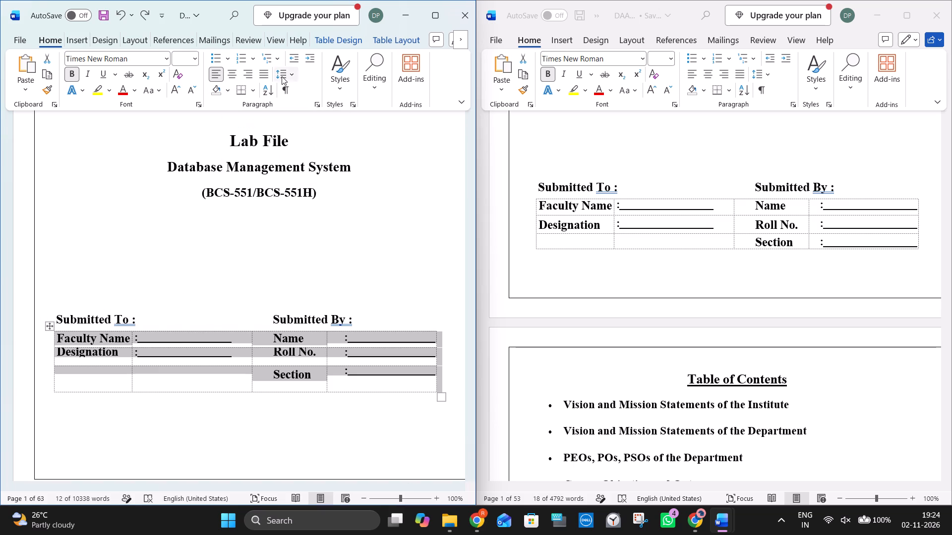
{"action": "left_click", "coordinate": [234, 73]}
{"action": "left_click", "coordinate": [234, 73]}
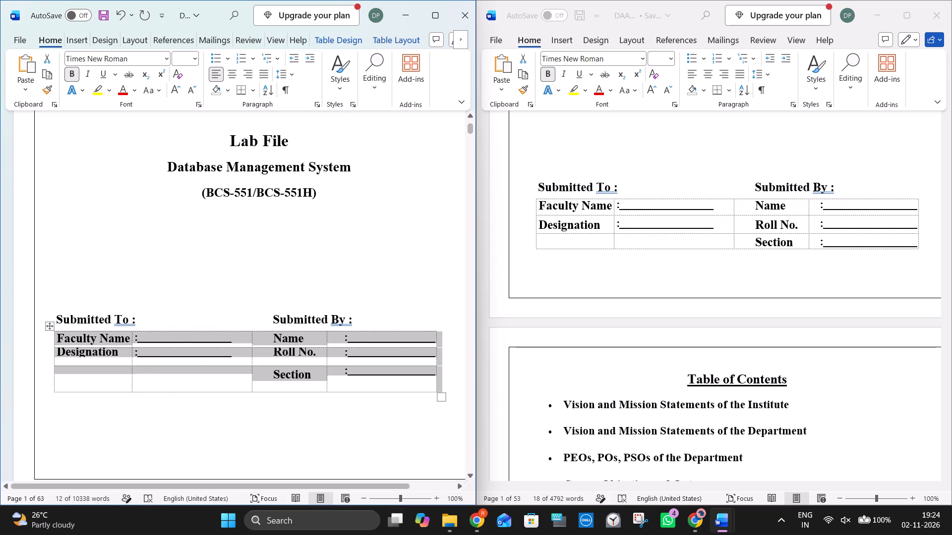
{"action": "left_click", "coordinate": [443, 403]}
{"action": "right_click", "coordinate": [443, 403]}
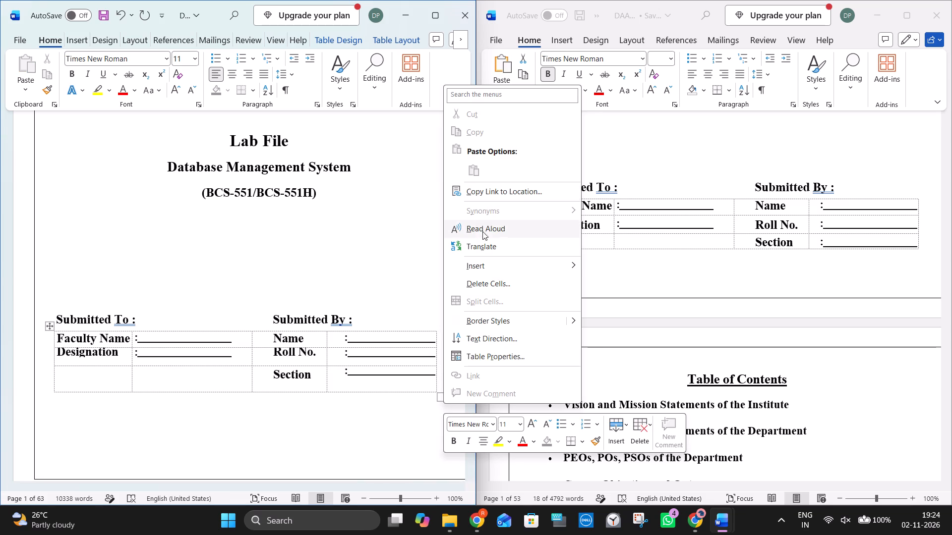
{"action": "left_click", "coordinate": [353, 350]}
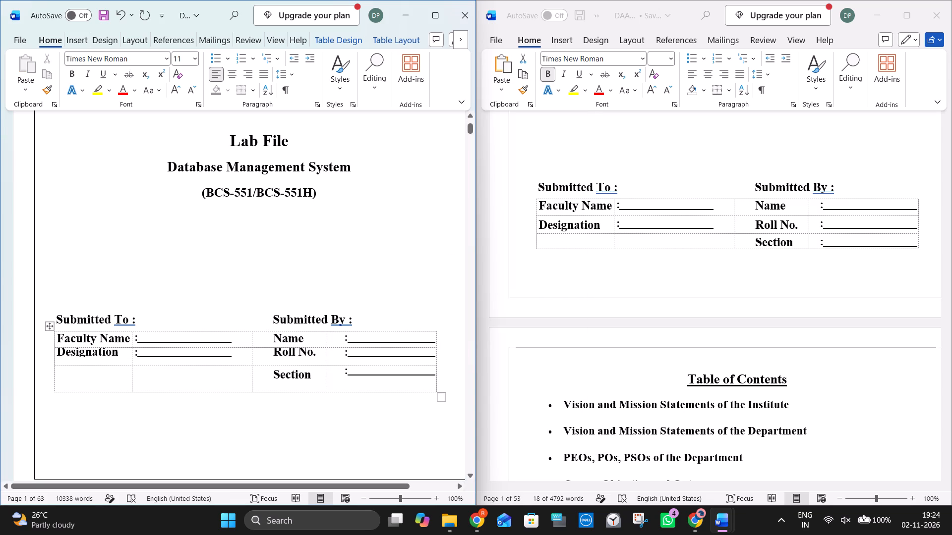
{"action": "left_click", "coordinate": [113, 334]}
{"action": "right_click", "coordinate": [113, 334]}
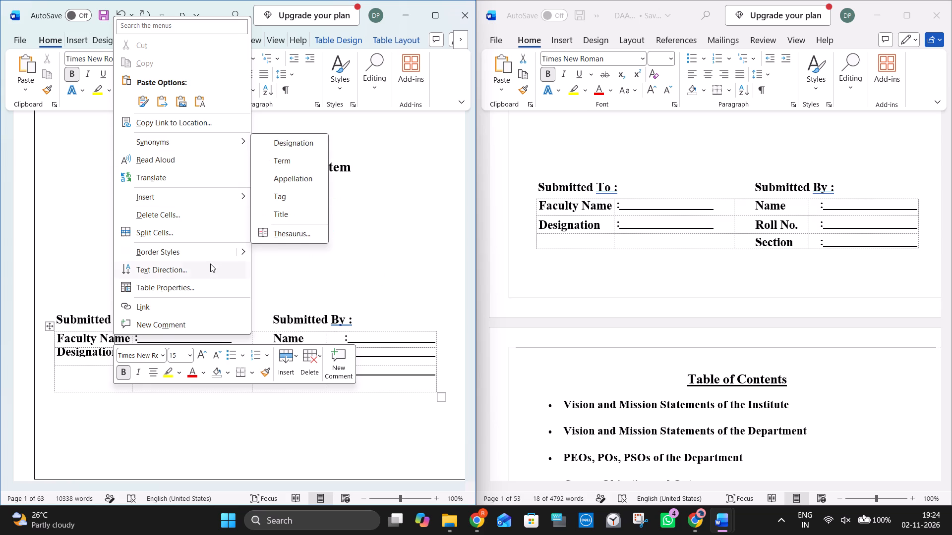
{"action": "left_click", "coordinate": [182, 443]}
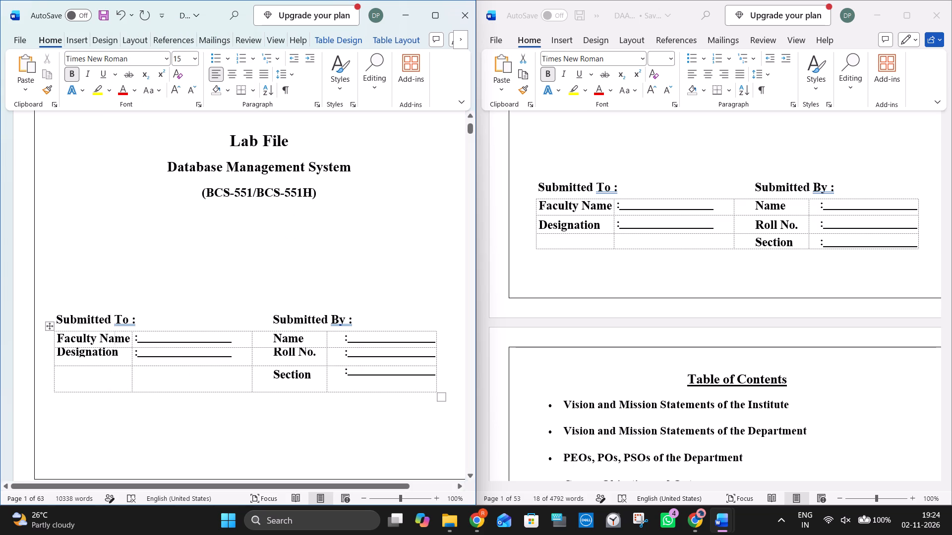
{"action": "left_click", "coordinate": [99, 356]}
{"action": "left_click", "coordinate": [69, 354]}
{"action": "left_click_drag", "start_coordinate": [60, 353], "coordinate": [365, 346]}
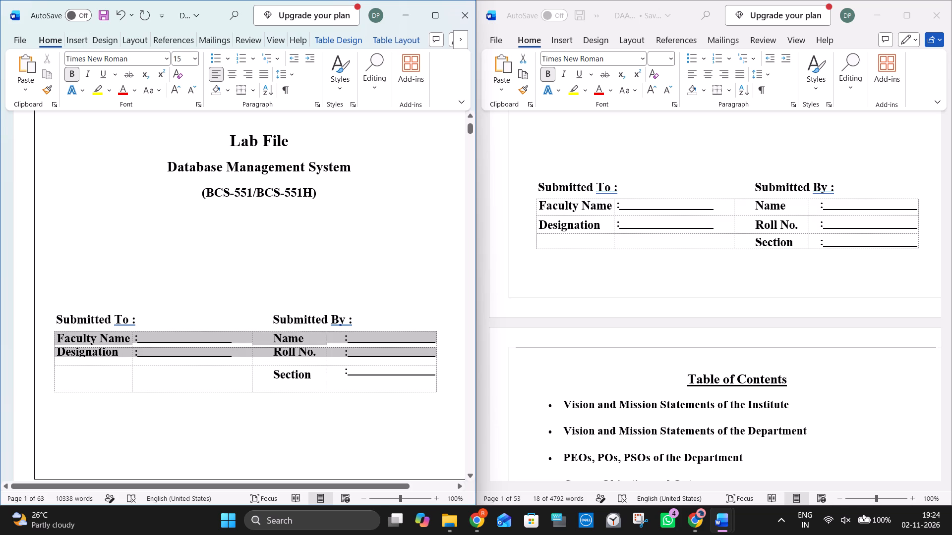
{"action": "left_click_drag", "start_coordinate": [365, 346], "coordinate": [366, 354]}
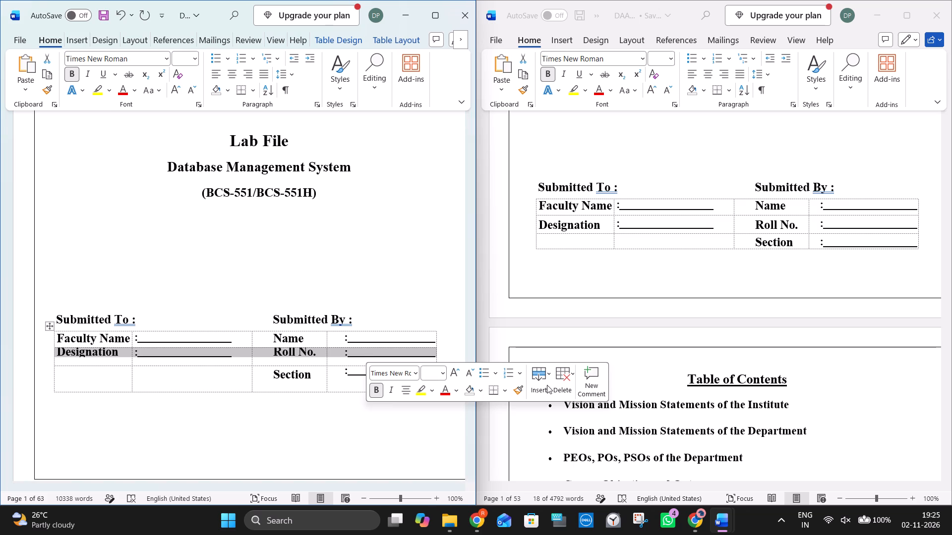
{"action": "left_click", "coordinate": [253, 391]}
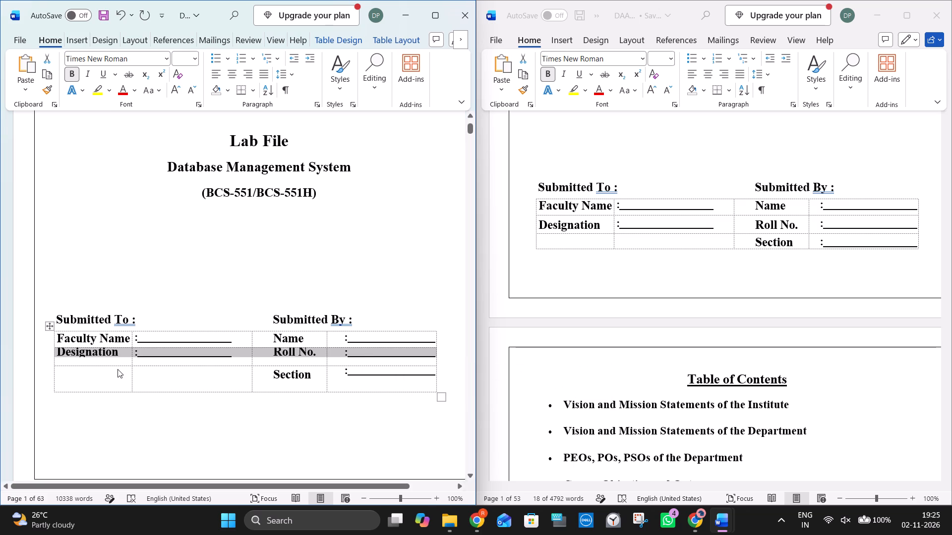
Make the Designation / Roll No. row of the DBMS cover page's submission table slightly taller by lowering its bottom border.
{"action": "left_click", "coordinate": [120, 361]}
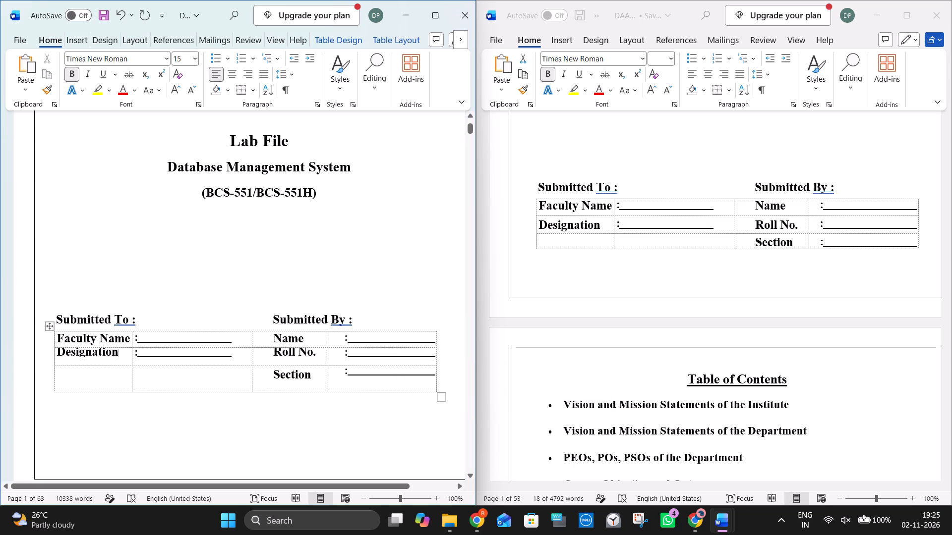
{"action": "left_click_drag", "start_coordinate": [171, 366], "coordinate": [171, 374]}
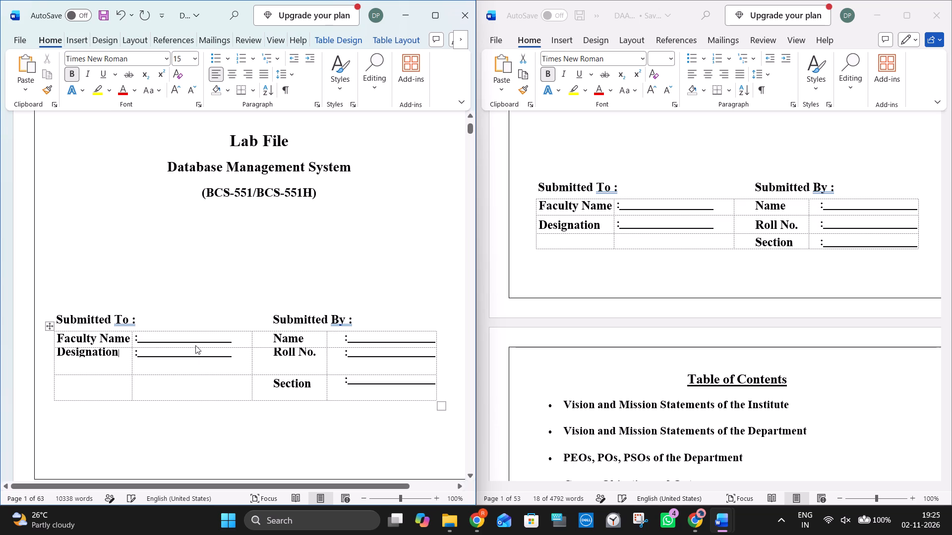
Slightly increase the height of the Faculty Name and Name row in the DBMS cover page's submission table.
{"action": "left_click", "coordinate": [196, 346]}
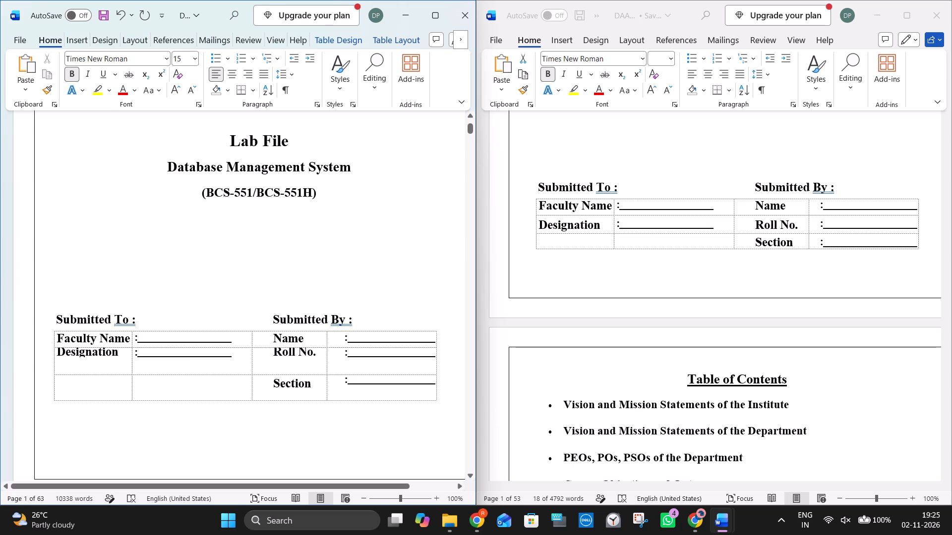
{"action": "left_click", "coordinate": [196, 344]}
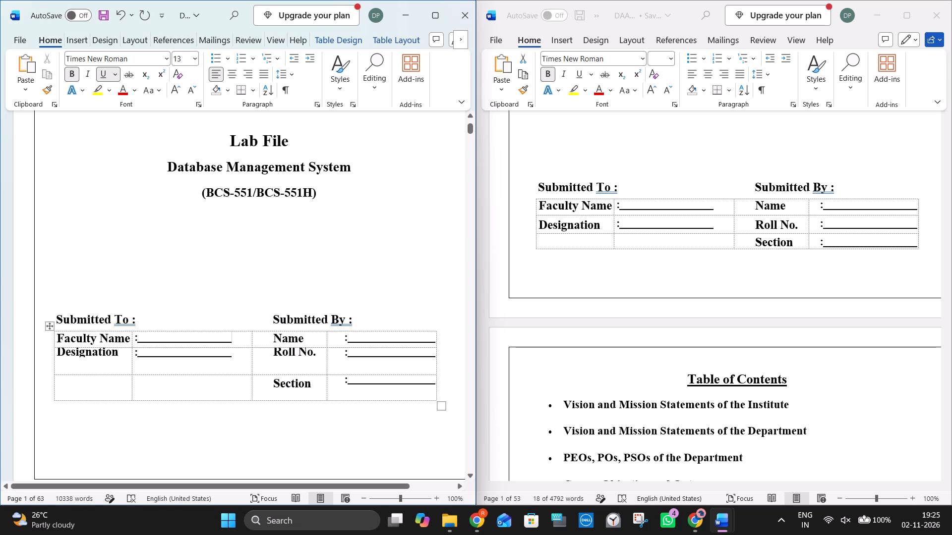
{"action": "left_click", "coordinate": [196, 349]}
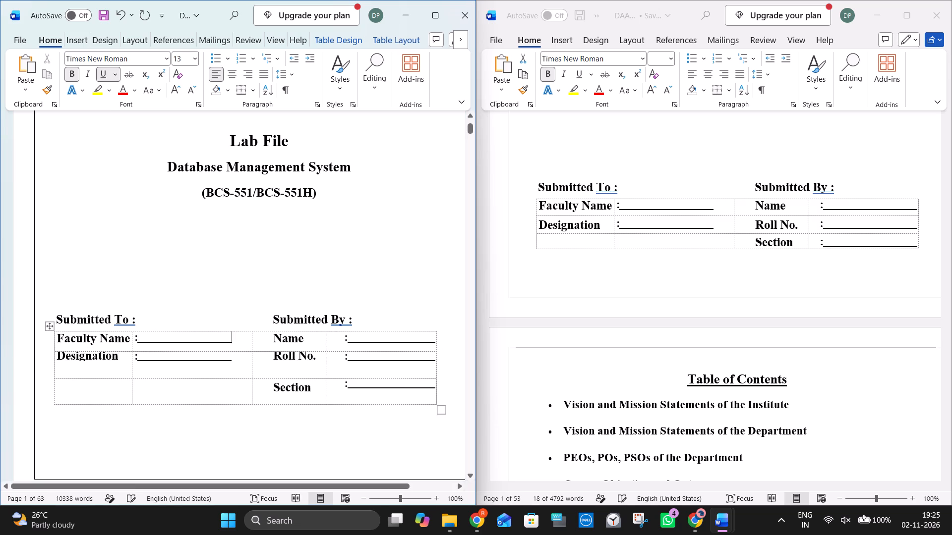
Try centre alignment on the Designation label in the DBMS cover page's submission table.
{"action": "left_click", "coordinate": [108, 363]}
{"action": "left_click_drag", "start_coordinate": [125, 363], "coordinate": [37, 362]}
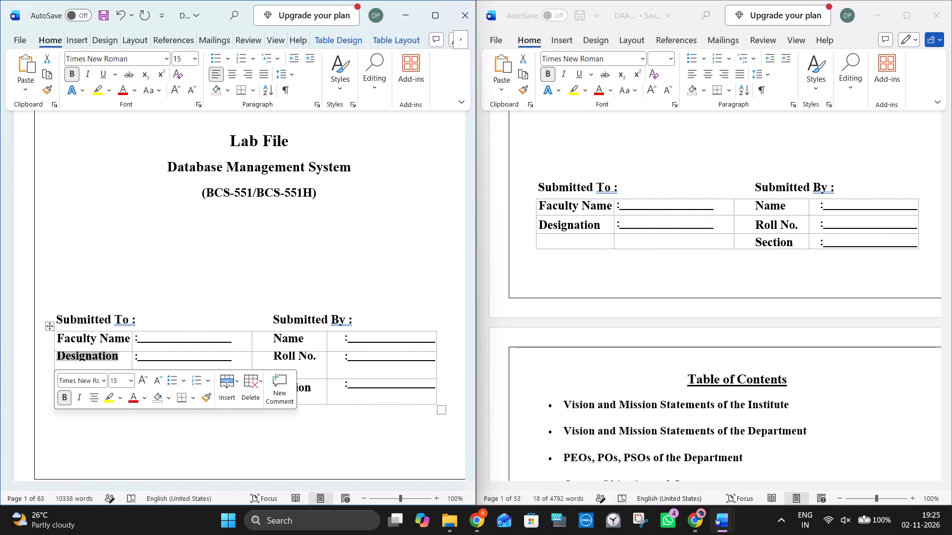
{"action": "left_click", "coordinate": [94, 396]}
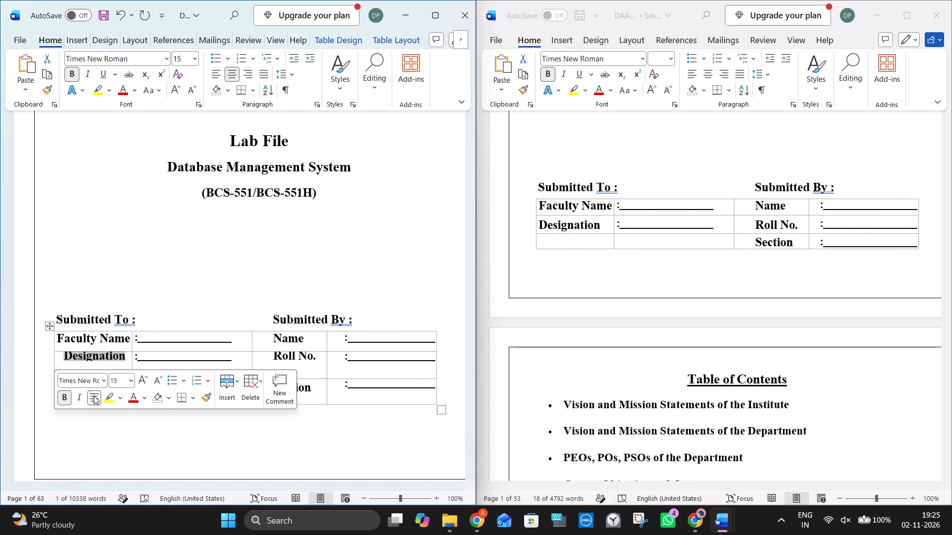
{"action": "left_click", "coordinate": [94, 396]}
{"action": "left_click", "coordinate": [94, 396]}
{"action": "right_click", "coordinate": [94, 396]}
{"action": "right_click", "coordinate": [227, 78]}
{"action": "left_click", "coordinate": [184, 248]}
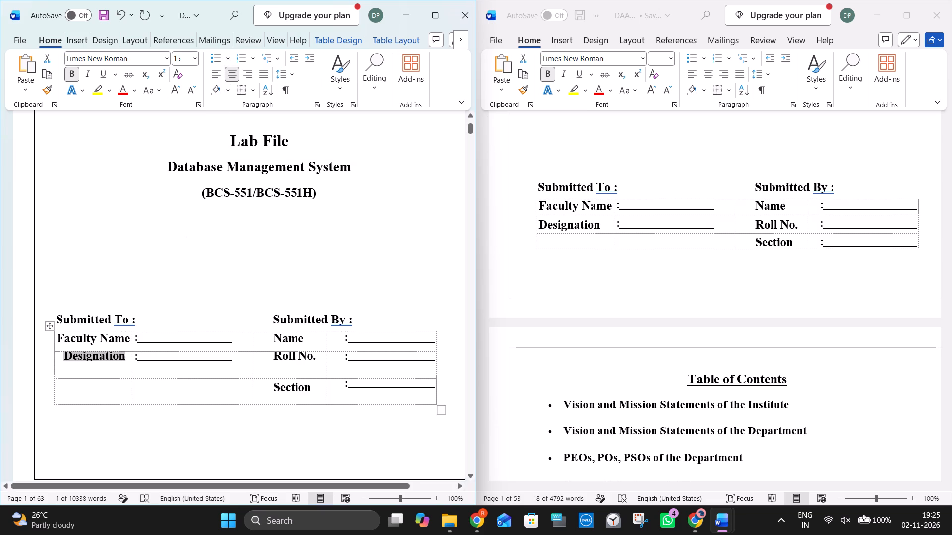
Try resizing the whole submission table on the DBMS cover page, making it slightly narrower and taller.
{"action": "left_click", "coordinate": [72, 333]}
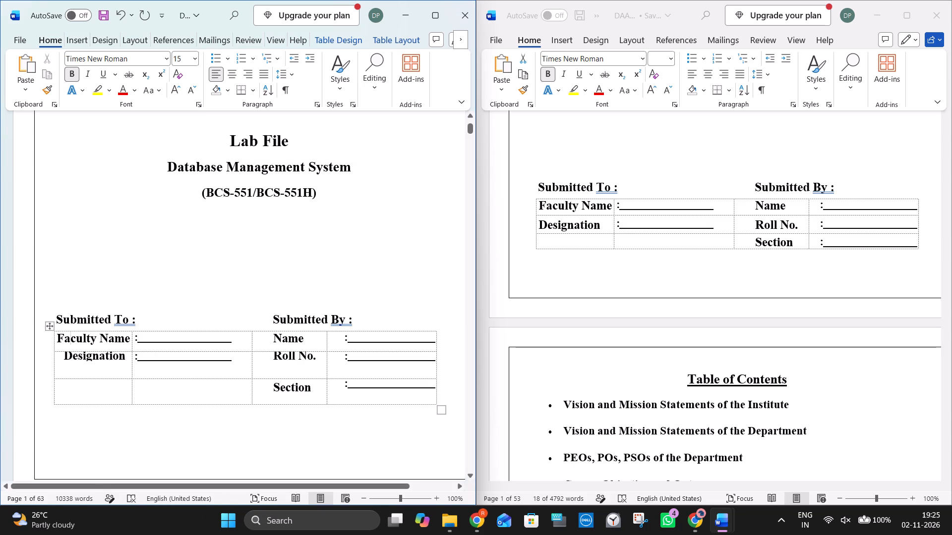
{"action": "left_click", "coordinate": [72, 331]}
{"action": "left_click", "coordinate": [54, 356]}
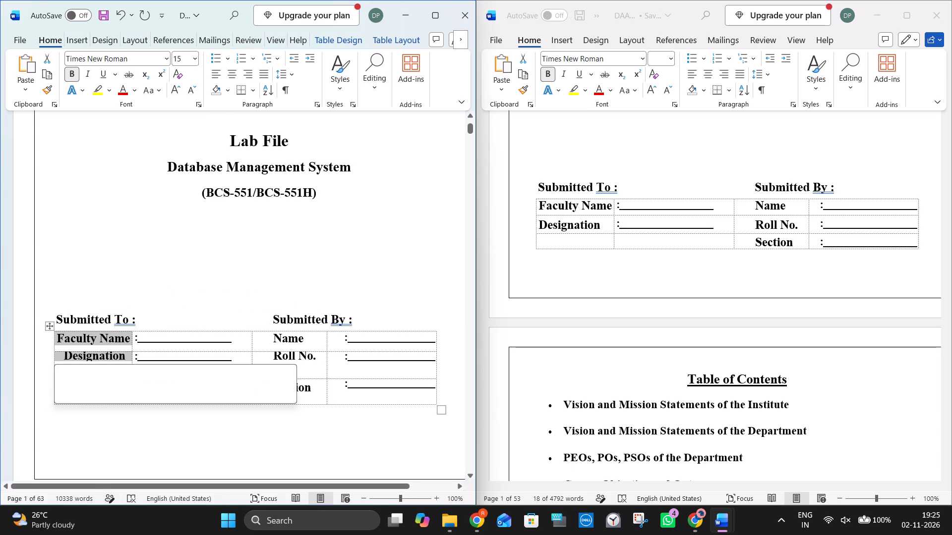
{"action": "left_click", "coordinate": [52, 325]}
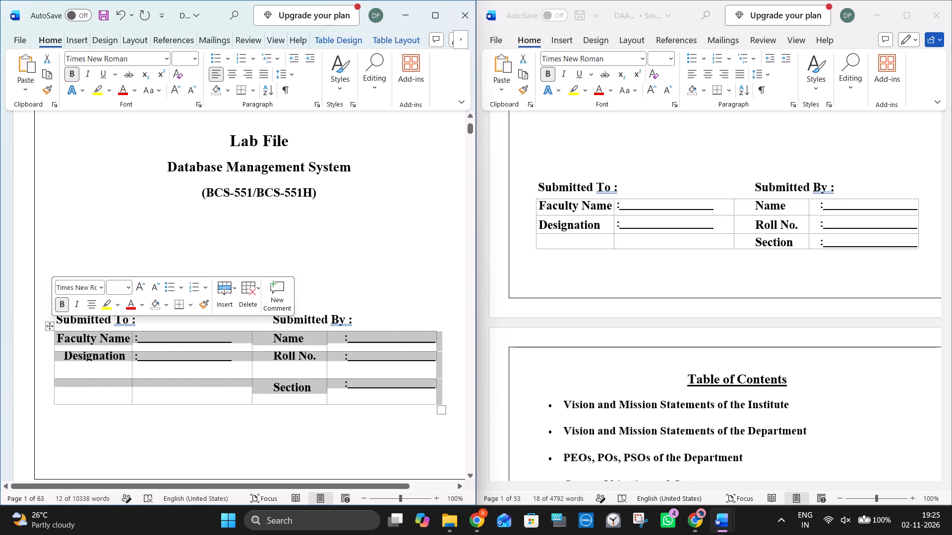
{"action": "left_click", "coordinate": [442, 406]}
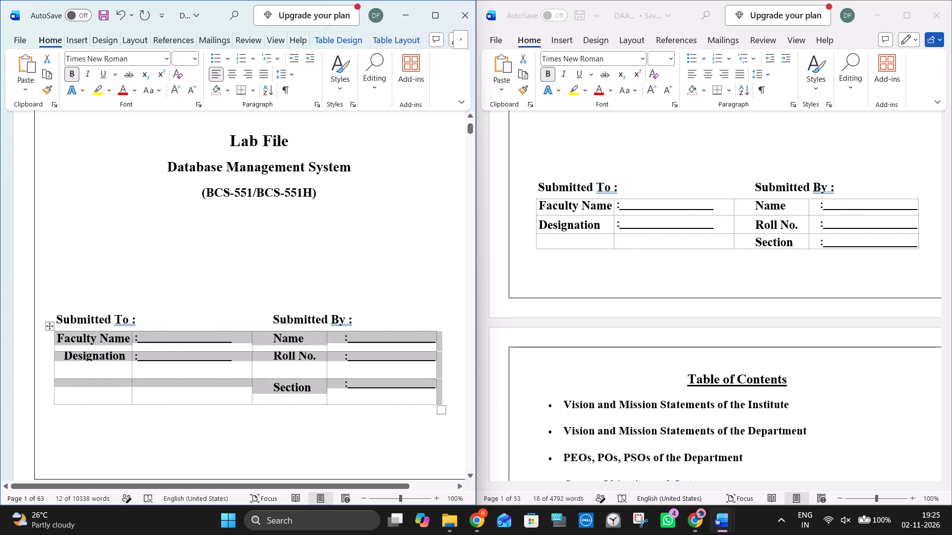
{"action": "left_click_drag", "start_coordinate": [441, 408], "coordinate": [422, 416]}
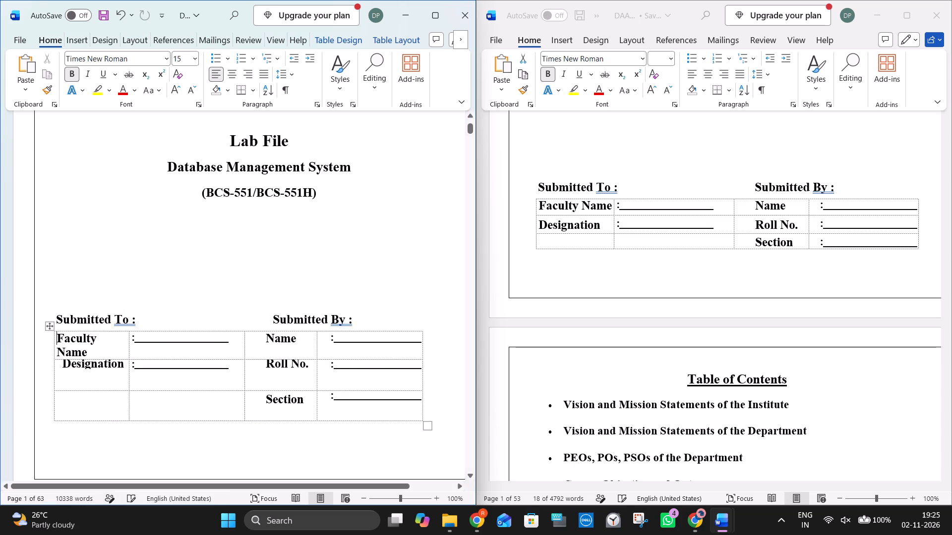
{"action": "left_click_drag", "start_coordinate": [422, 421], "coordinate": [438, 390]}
Undo the submission table's edits and insertion on the DBMS cover page, back to the original plain-text block.
{"action": "key", "text": "ctrl+z"}
{"action": "key", "text": "ctrl+z"}
{"action": "key", "text": "ctrl+z"}
{"action": "key", "text": "ctrl+z"}
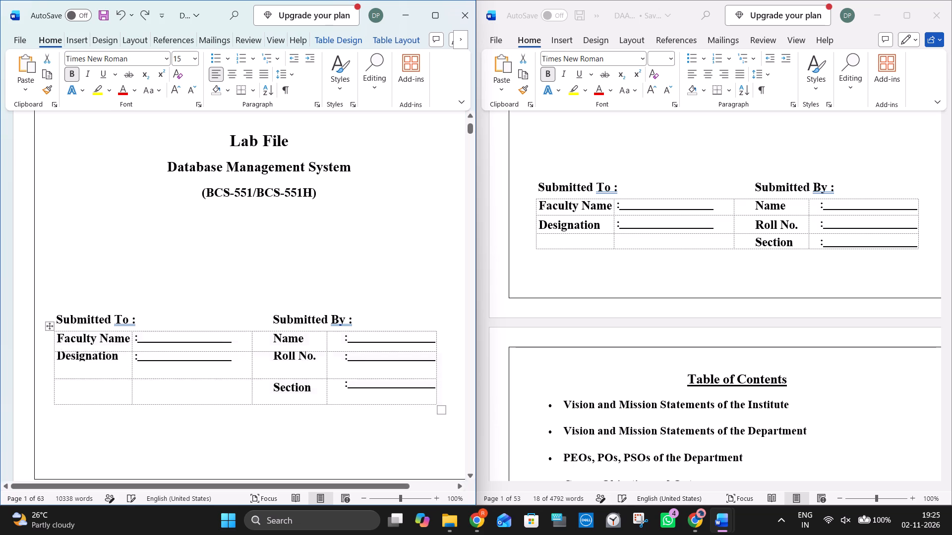
{"action": "key", "text": "ctrl+z"}
{"action": "key", "text": "ctrl+z"}
{"action": "key", "text": "ctrl+z"}
{"action": "key", "text": "ctrl+z"}
{"action": "key", "text": "ctrl+z"}
{"action": "key", "text": "ctrl+z"}
{"action": "key", "text": "ctrl+z"}
{"action": "key", "text": "ctrl+z"}
{"action": "key", "text": "ctrl+z"}
{"action": "key", "text": "ctrl+z"}
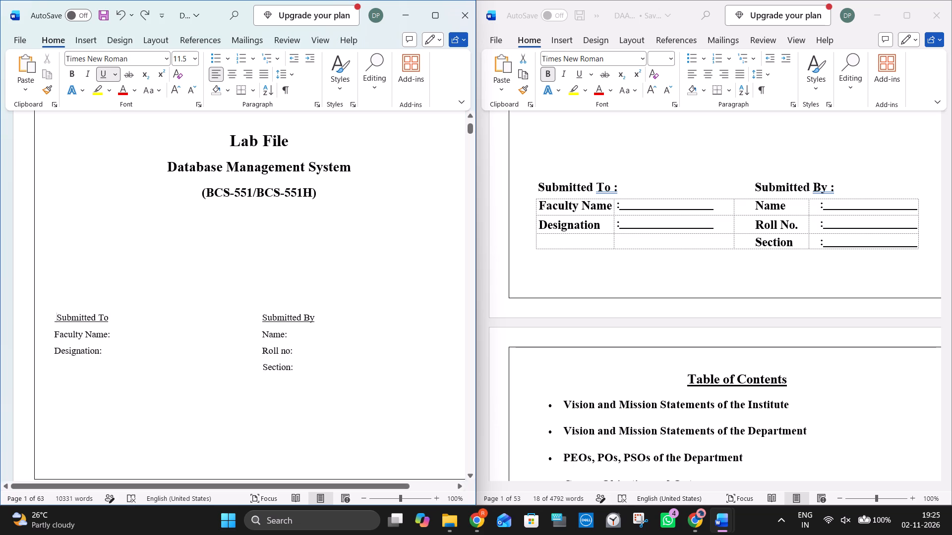
Remove the underline from the Submitted To and Submitted By heading line, including its leading space, on the DBMS cover page.
{"action": "left_click_drag", "start_coordinate": [57, 318], "coordinate": [315, 320]}
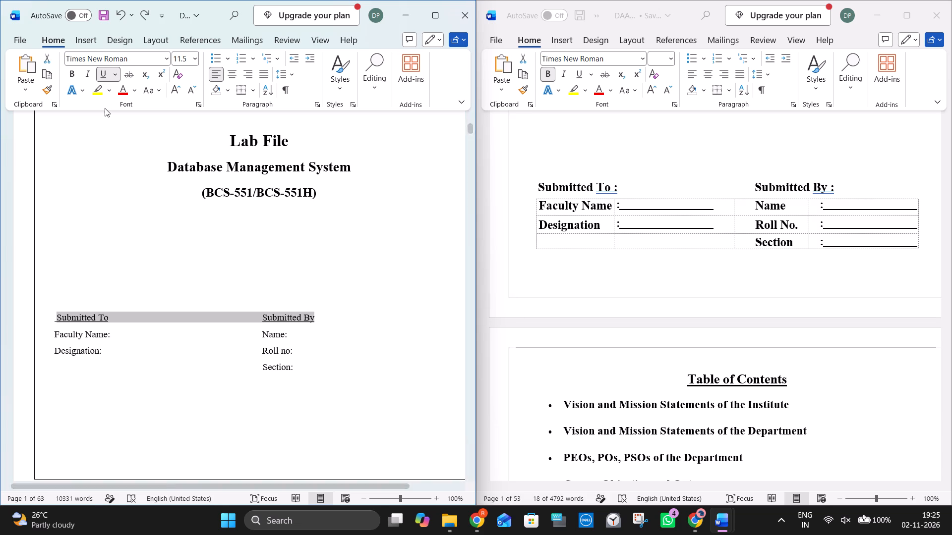
{"action": "left_click", "coordinate": [104, 75]}
{"action": "left_click", "coordinate": [110, 339]}
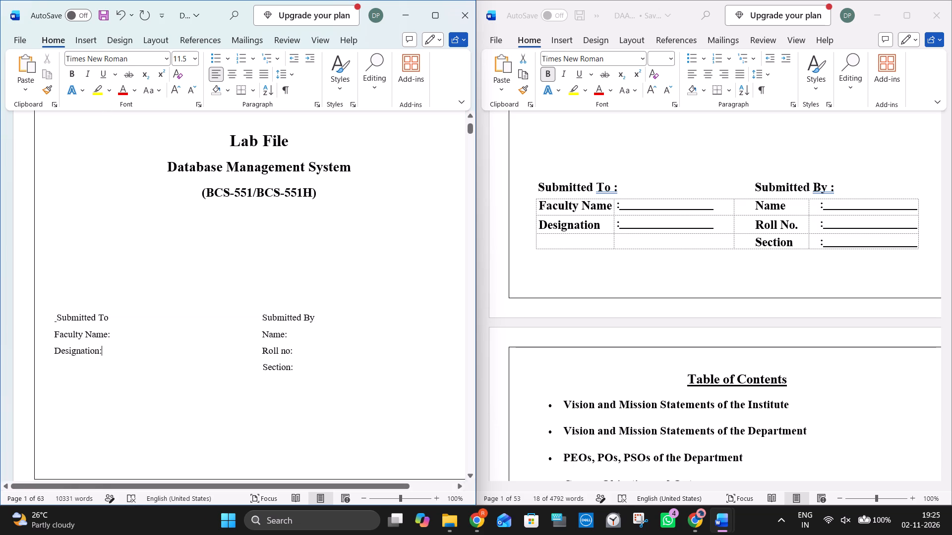
{"action": "left_click", "coordinate": [58, 315]}
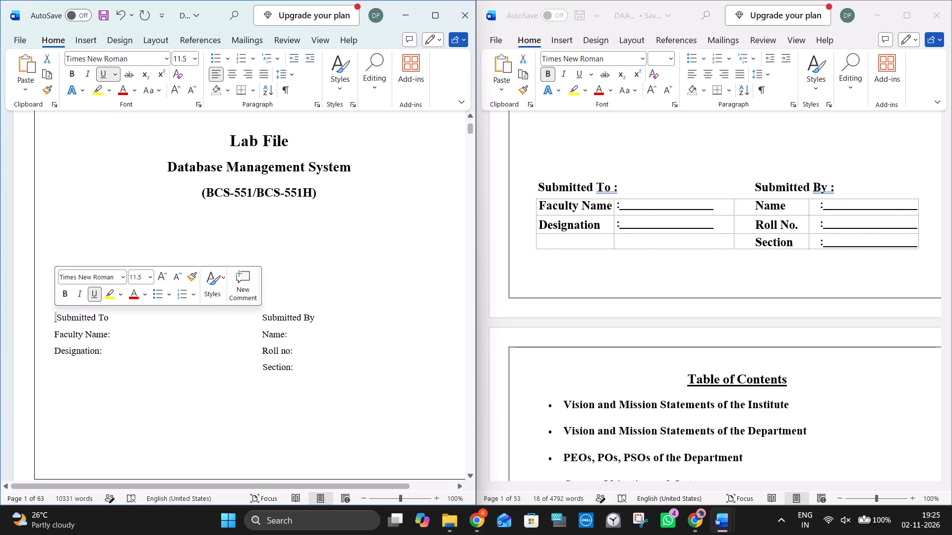
{"action": "left_click", "coordinate": [106, 78]}
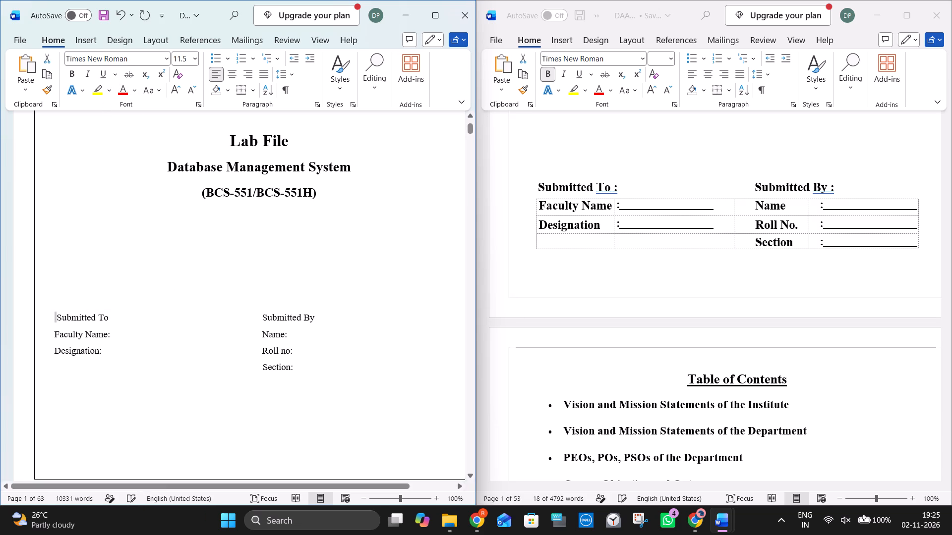
{"action": "left_click", "coordinate": [84, 387]}
Delete the leading space before Submitted To on the DBMS cover page.
{"action": "left_click", "coordinate": [55, 314]}
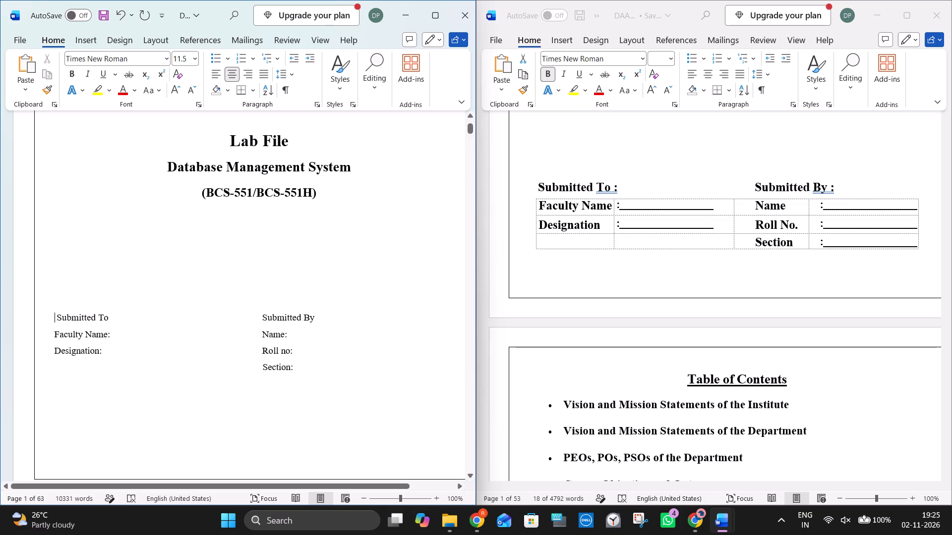
{"action": "key", "text": "Right"}
{"action": "key", "text": "BackSpace"}
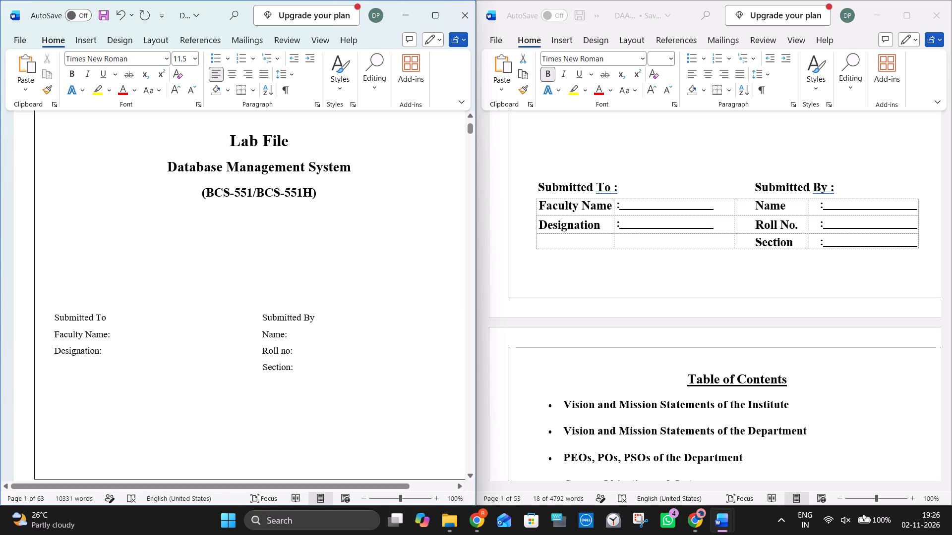
Select the DBMS cover page's submission lines from Submitted To through Section, and switch to the submission block in DAA1.docx.
{"action": "left_click_drag", "start_coordinate": [55, 315], "coordinate": [297, 367]}
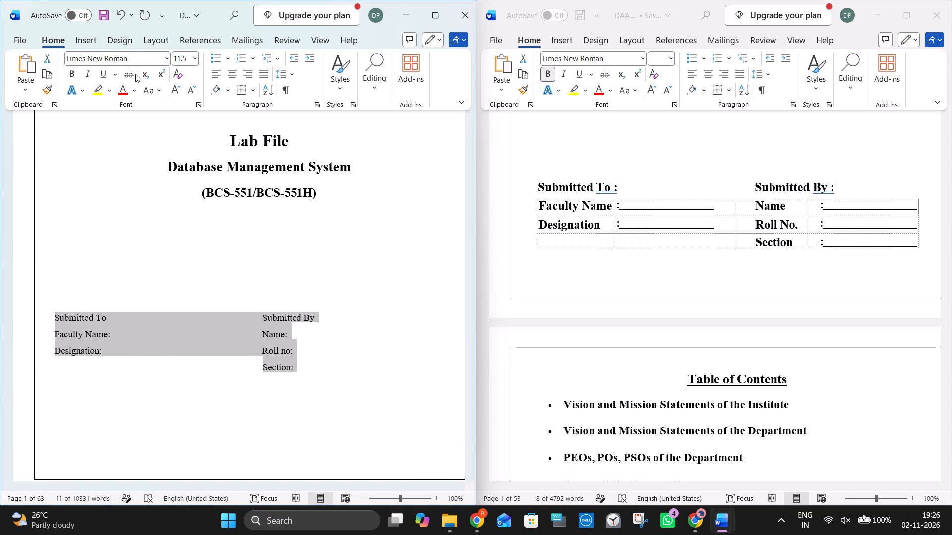
{"action": "left_click", "coordinate": [576, 221]}
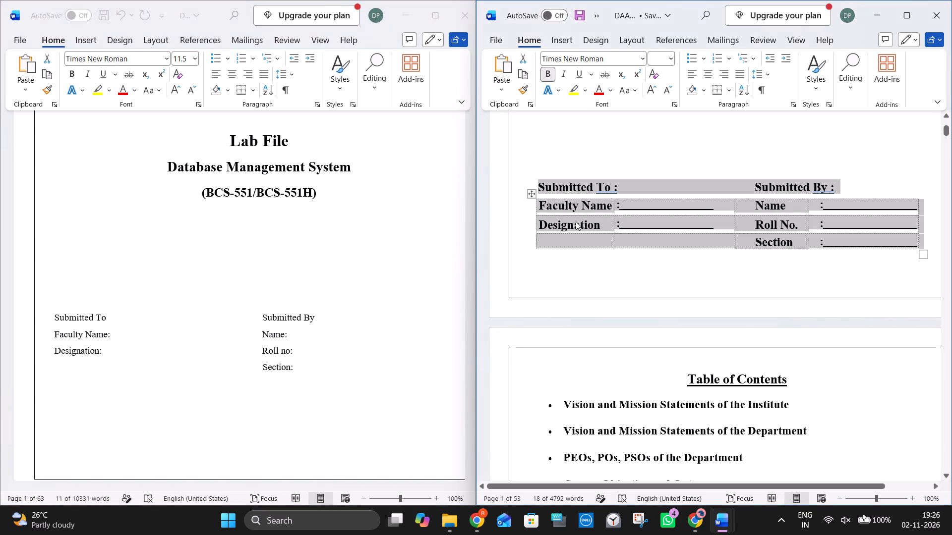
Check the font formatting of the Submitted To, Faculty Name and Designation text on DAA1.docx's cover page.
{"action": "left_click", "coordinate": [576, 221]}
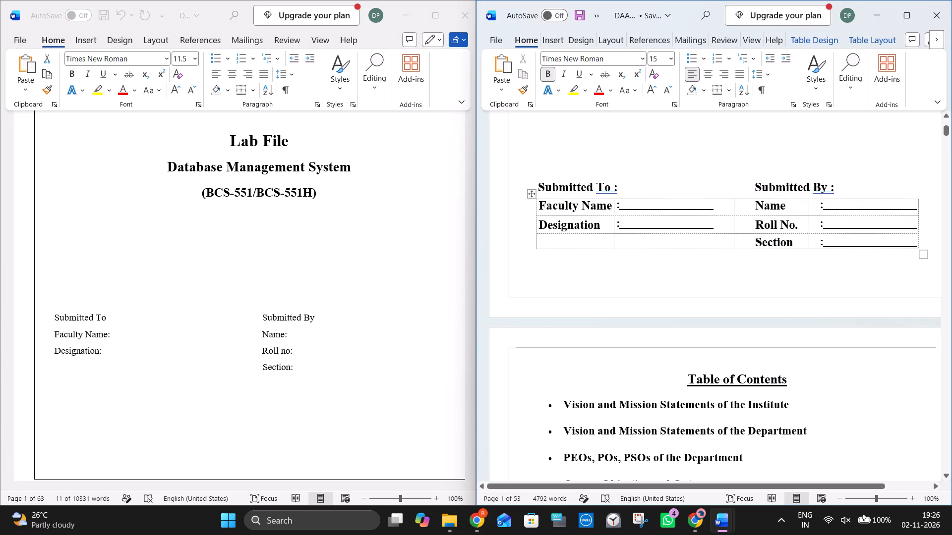
{"action": "left_click", "coordinate": [598, 185]}
{"action": "left_click", "coordinate": [587, 205]}
{"action": "left_click", "coordinate": [581, 226]}
Format the whole Submitted To and Submitted By text block on the DBMS cover page as bold, size 15.
{"action": "left_click", "coordinate": [54, 317]}
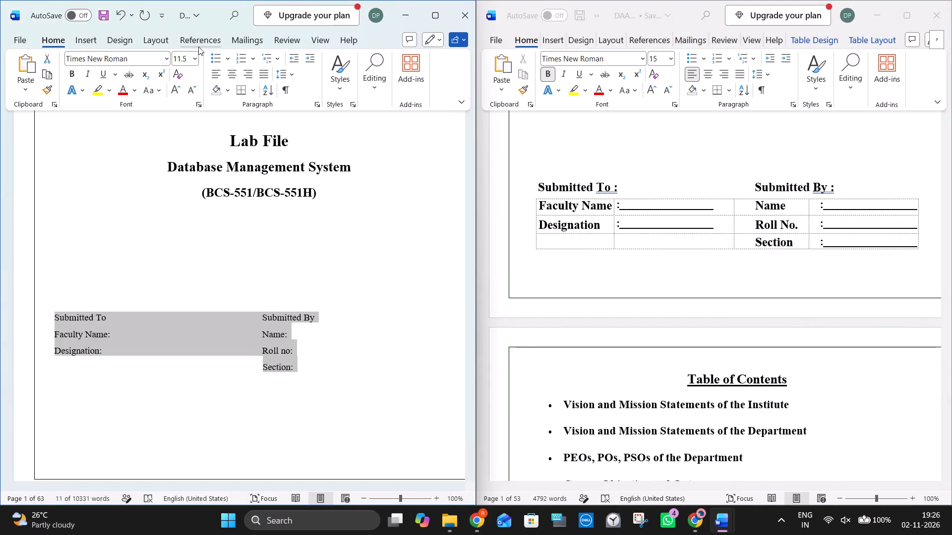
{"action": "double_click", "coordinate": [172, 90]}
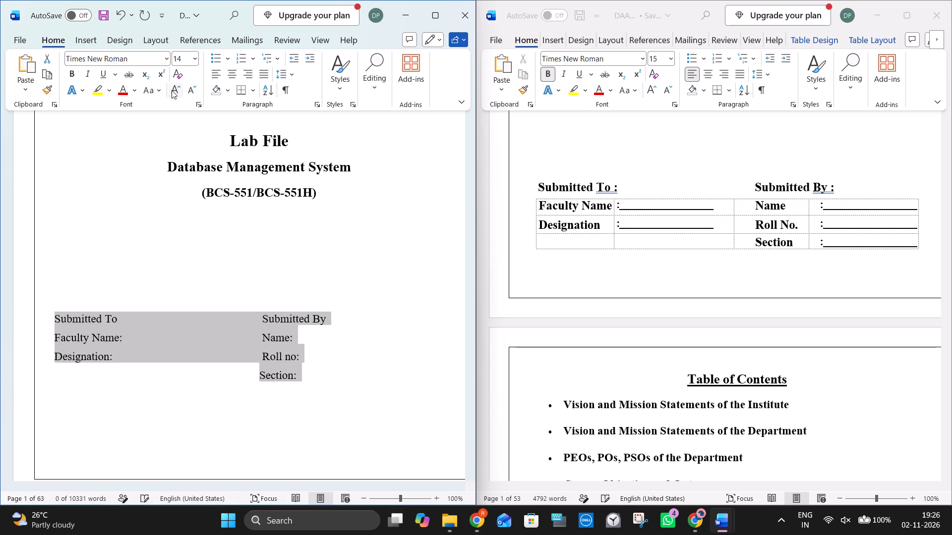
{"action": "left_click", "coordinate": [172, 90]}
{"action": "left_click", "coordinate": [192, 87]}
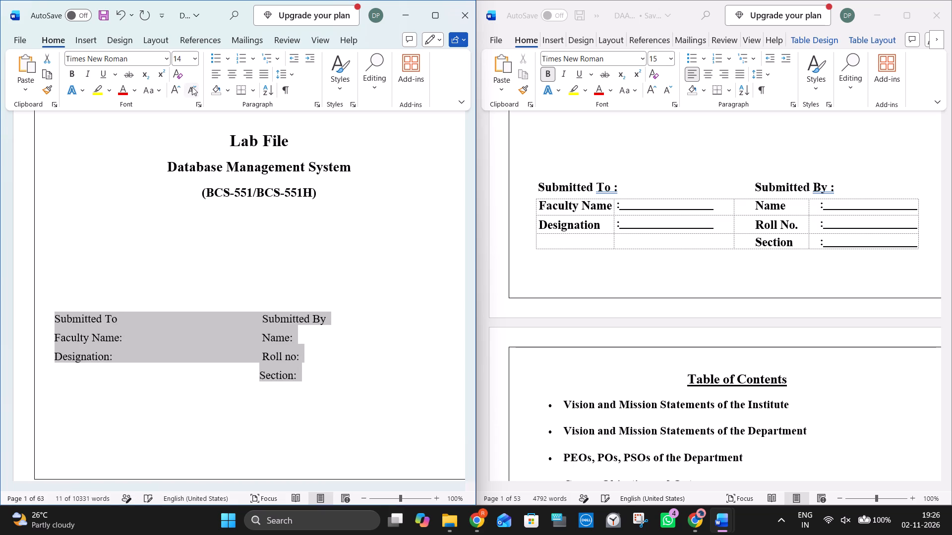
{"action": "left_click", "coordinate": [193, 63]}
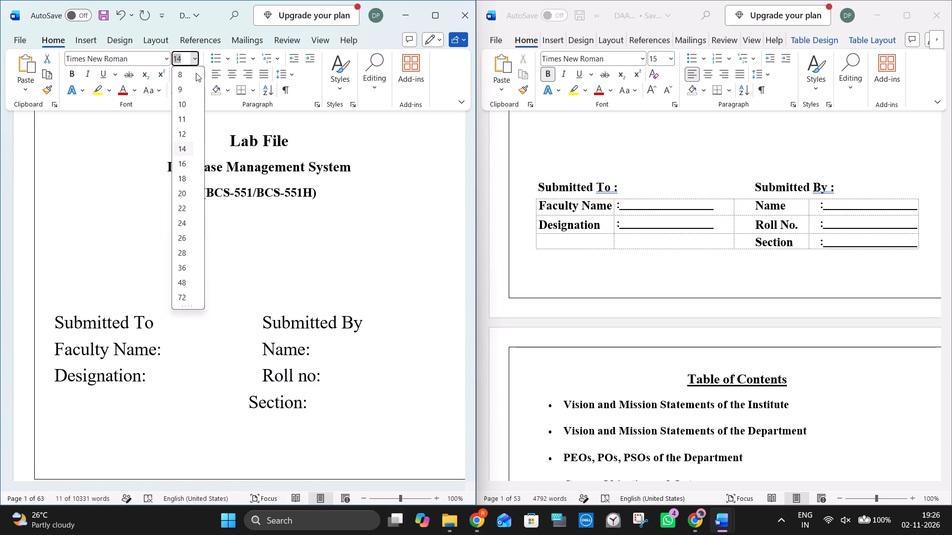
{"action": "left_click", "coordinate": [187, 62]}
{"action": "key", "text": "BackSpace"}
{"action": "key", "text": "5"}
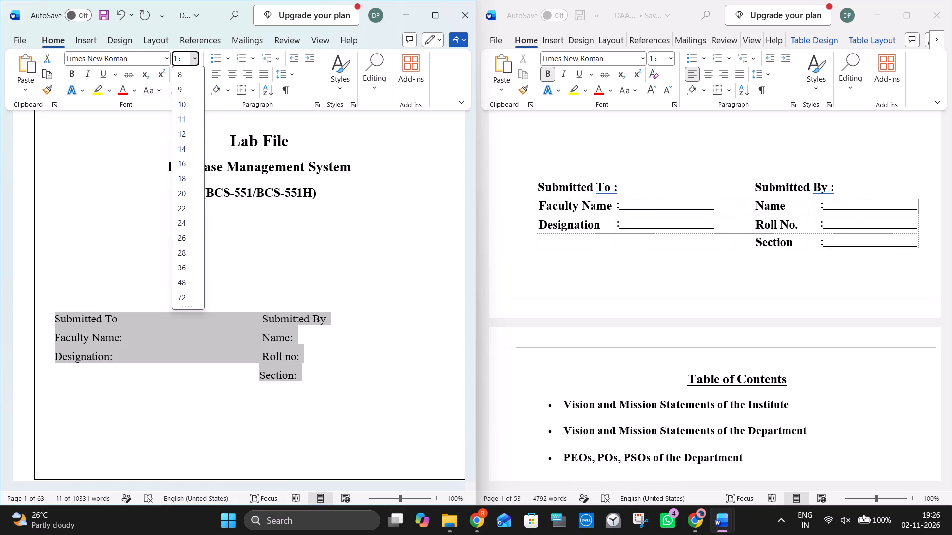
{"action": "left_click", "coordinate": [67, 68]}
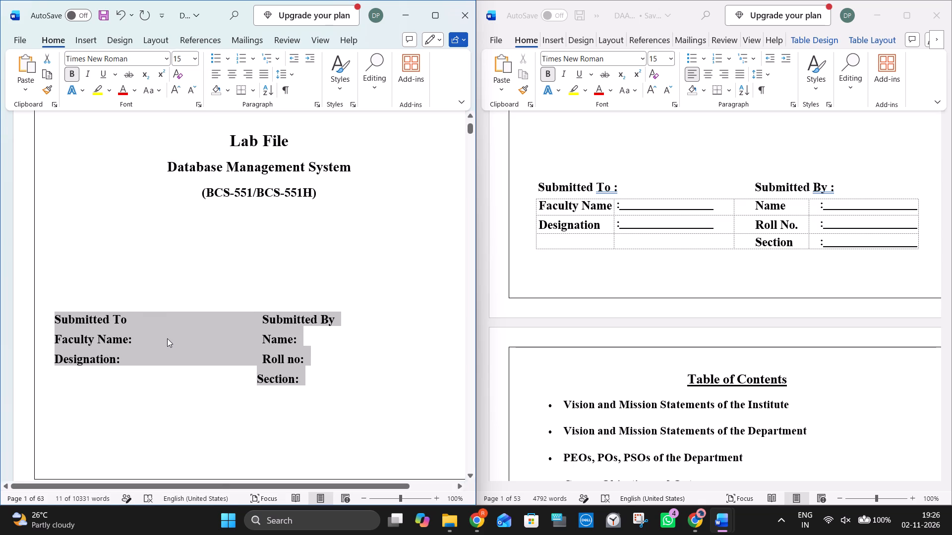
{"action": "left_click", "coordinate": [167, 338]}
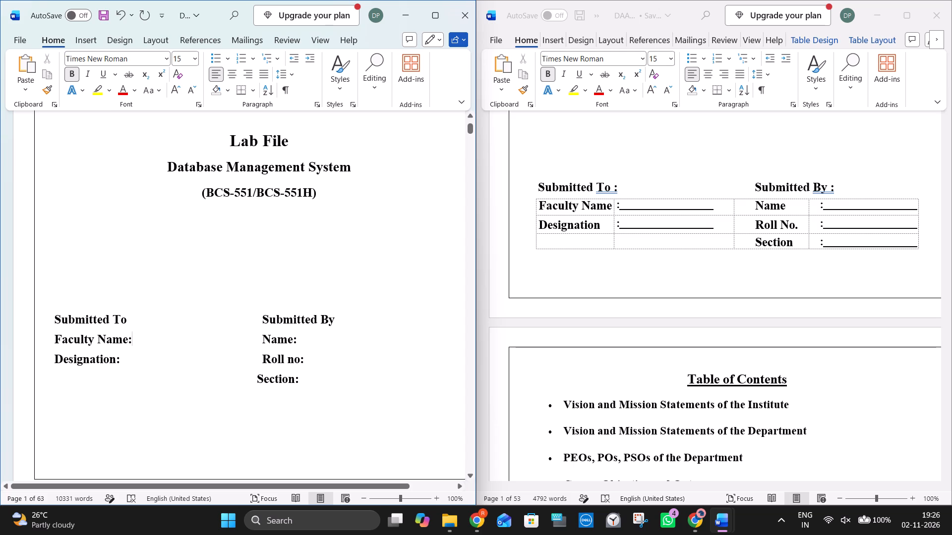
Indent the Submitted To, Faculty Name and Designation lines on the DBMS cover page with leading spaces so they start at the same position.
{"action": "left_click", "coordinate": [55, 317]}
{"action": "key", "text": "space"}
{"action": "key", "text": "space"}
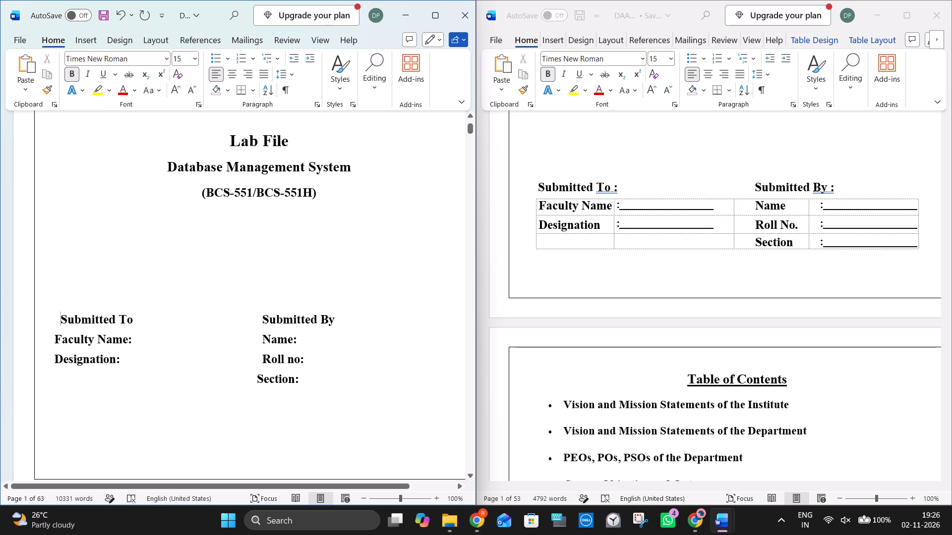
{"action": "left_click", "coordinate": [52, 339]}
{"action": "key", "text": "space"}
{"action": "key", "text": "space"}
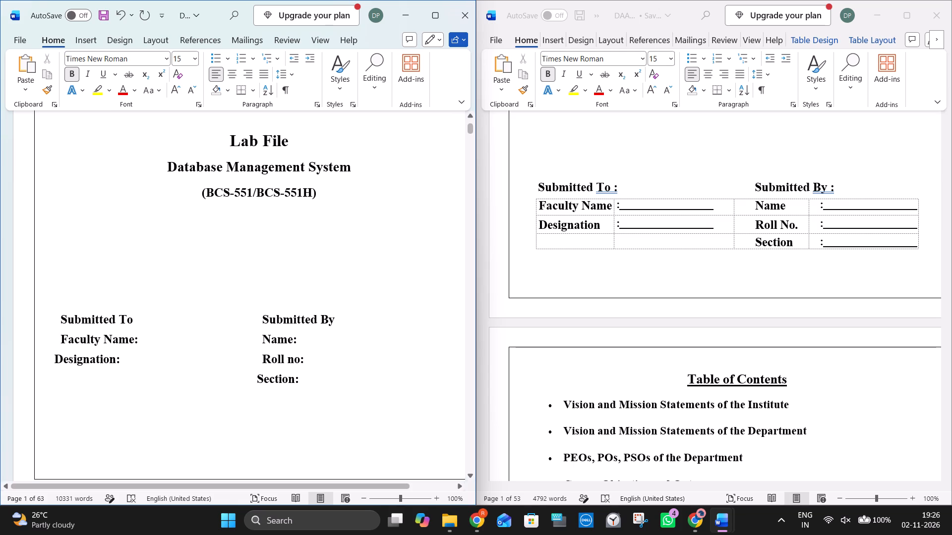
{"action": "left_click", "coordinate": [53, 354]}
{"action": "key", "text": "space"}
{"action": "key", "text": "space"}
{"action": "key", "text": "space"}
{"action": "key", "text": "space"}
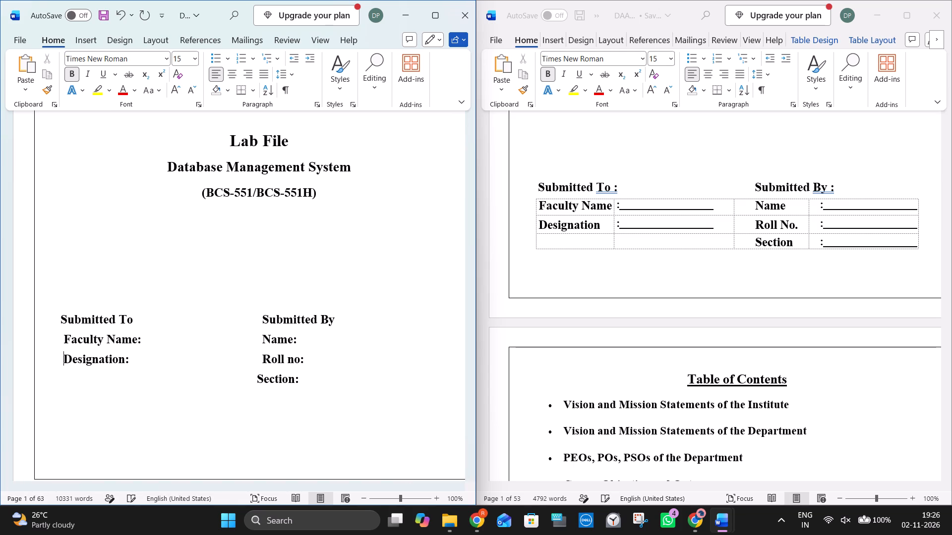
{"action": "key", "text": "BackSpace"}
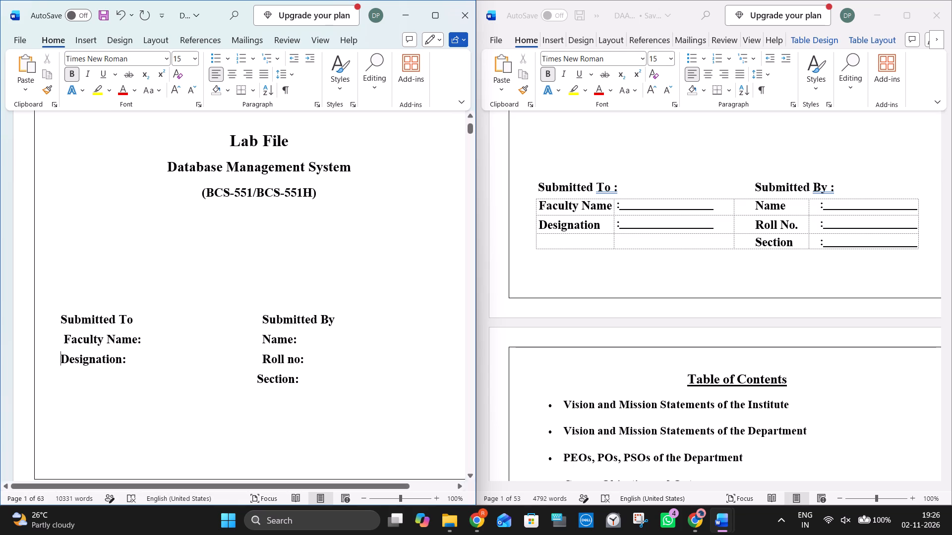
{"action": "left_click", "coordinate": [60, 336]}
{"action": "key", "text": "Right"}
{"action": "key", "text": "BackSpace"}
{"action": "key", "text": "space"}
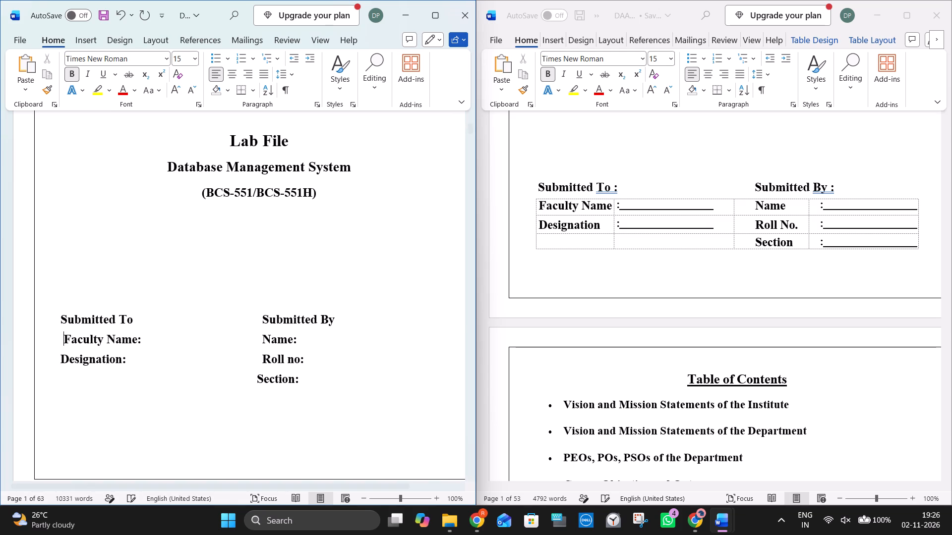
{"action": "key", "text": "BackSpace"}
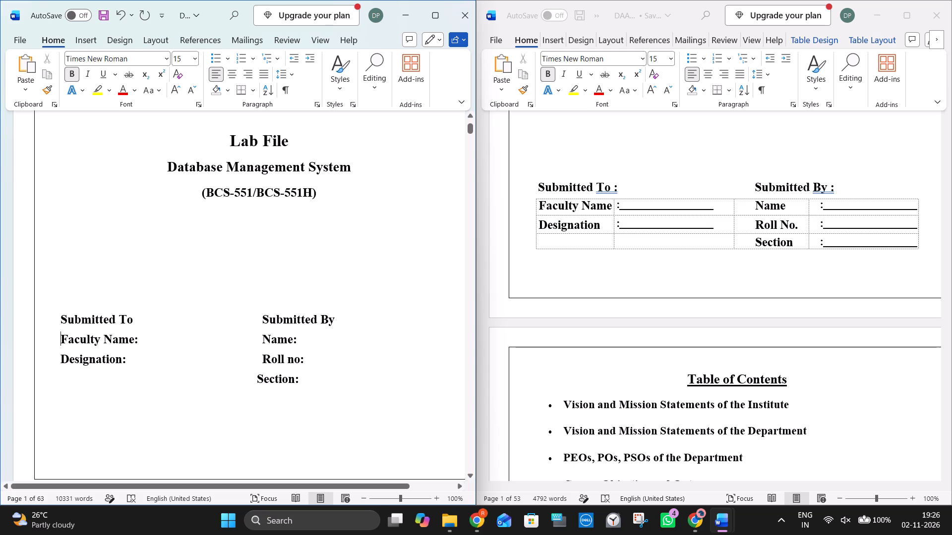
Shift the Submitted By heading on the DBMS cover page further right with extra spaces.
{"action": "left_click", "coordinate": [263, 318]}
{"action": "key", "text": "space"}
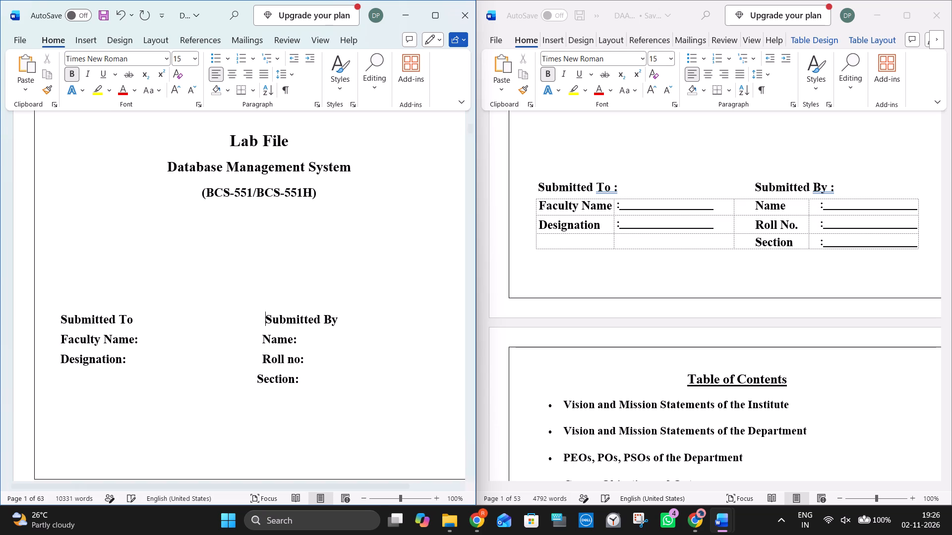
{"action": "key", "text": "space"}
{"action": "key", "text": "space"}
{"action": "key", "text": "space"}
{"action": "key", "text": "space"}
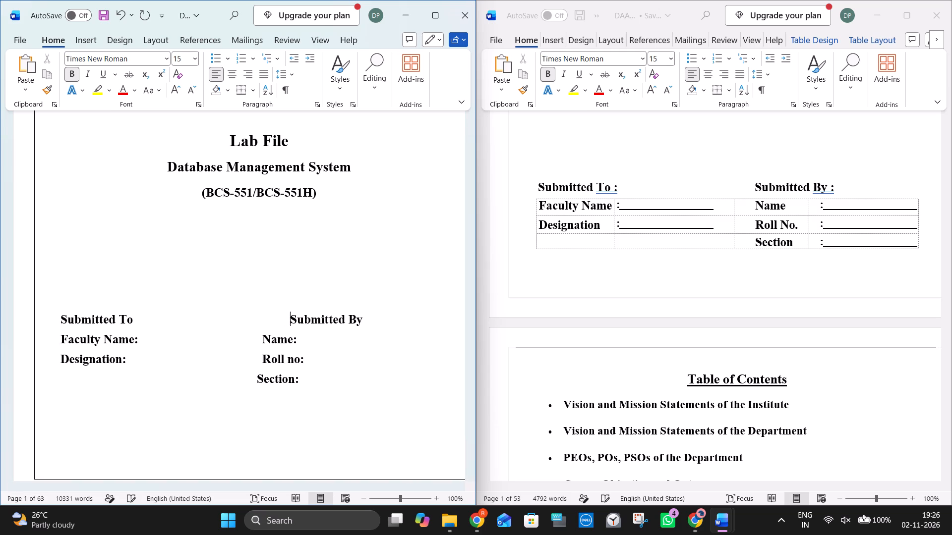
{"action": "key", "text": "space"}
{"action": "key", "text": "space"}
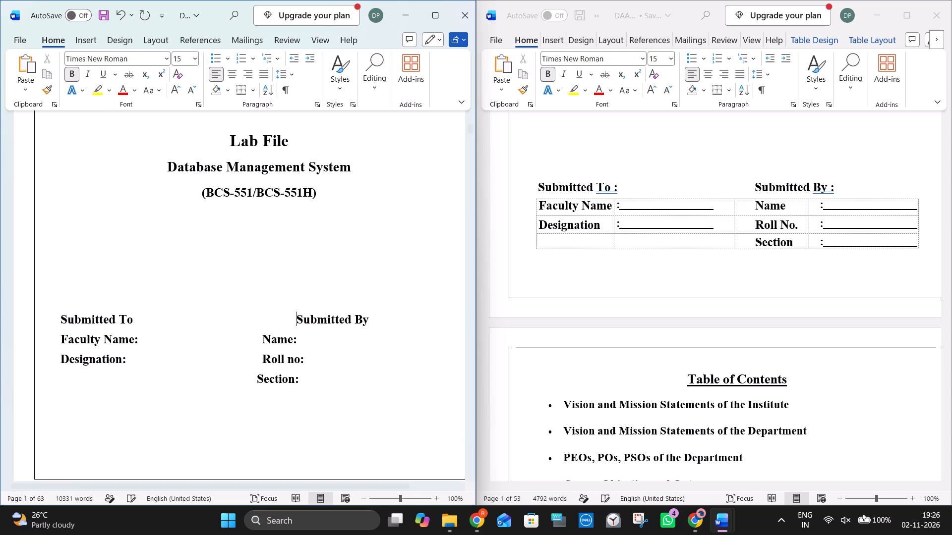
Shift the Name label right with extra spaces so that it lines up under the Submitted By heading.
{"action": "left_click", "coordinate": [262, 338]}
{"action": "key", "text": "space"}
{"action": "key", "text": "space"}
{"action": "key", "text": "space"}
{"action": "key", "text": "space"}
{"action": "key", "text": "space"}
{"action": "key", "text": "space"}
{"action": "key", "text": "space"}
{"action": "key", "text": "space"}
{"action": "key", "text": "space"}
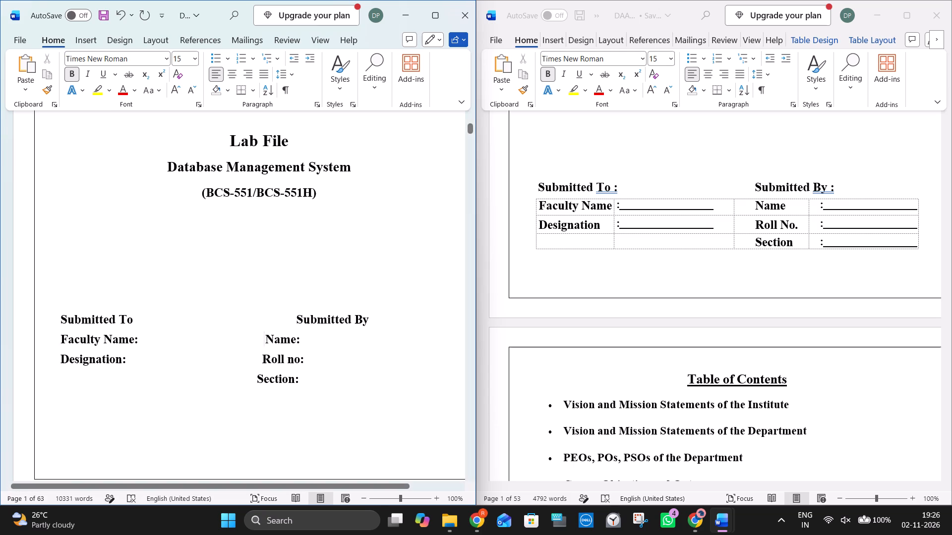
{"action": "key", "text": "space"}
{"action": "key", "text": "space"}
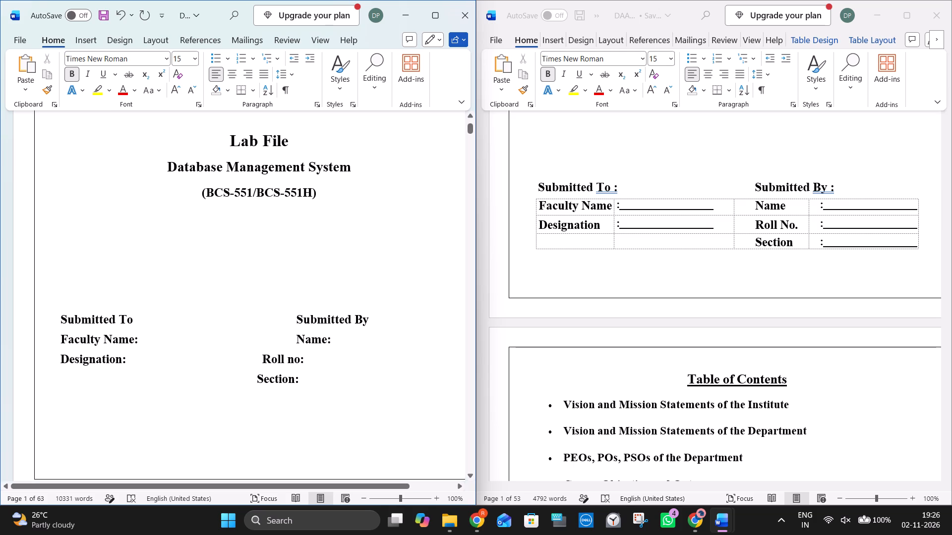
Shift the Roll no label right with extra spaces so that it lines up under the Name label.
{"action": "left_click", "coordinate": [260, 356]}
{"action": "key", "text": "space"}
{"action": "key", "text": "space"}
{"action": "key", "text": "space"}
{"action": "key", "text": "space"}
{"action": "key", "text": "space"}
{"action": "key", "text": "space"}
{"action": "key", "text": "space"}
{"action": "key", "text": "space"}
{"action": "key", "text": "space"}
{"action": "key", "text": "space"}
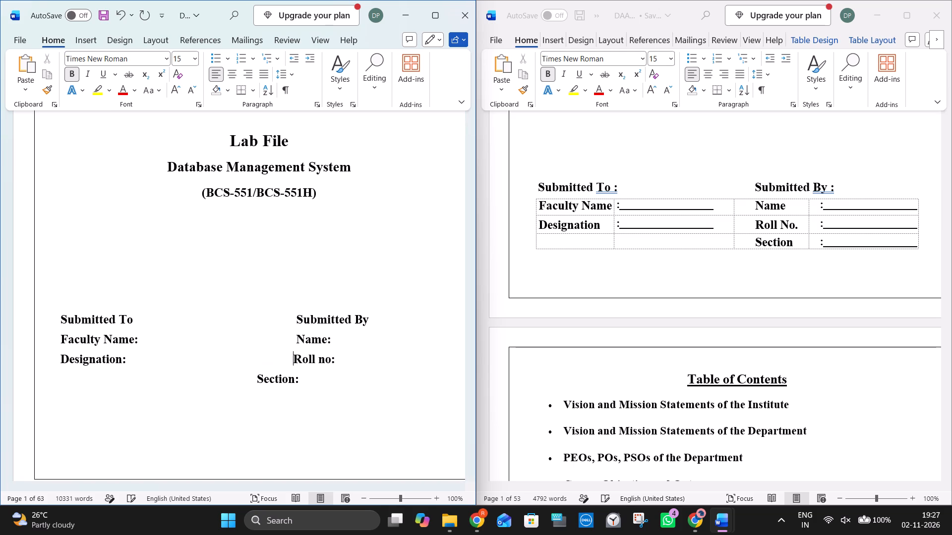
{"action": "key", "text": "space"}
Shift the Section label right with extra spaces so that it lines up under the Roll no label.
{"action": "left_click", "coordinate": [258, 374]}
{"action": "key", "text": "space"}
{"action": "key", "text": "space"}
{"action": "key", "text": "space"}
{"action": "key", "text": "space"}
{"action": "key", "text": "space"}
{"action": "key", "text": "space"}
{"action": "key", "text": "space"}
{"action": "key", "text": "space"}
{"action": "key", "text": "space"}
{"action": "key", "text": "space"}
{"action": "key", "text": "space"}
{"action": "key", "text": "space"}
{"action": "key", "text": "space"}
{"action": "key", "text": "space"}
{"action": "key", "text": "space"}
{"action": "key", "text": "space"}
{"action": "key", "text": "space"}
{"action": "key", "text": "space"}
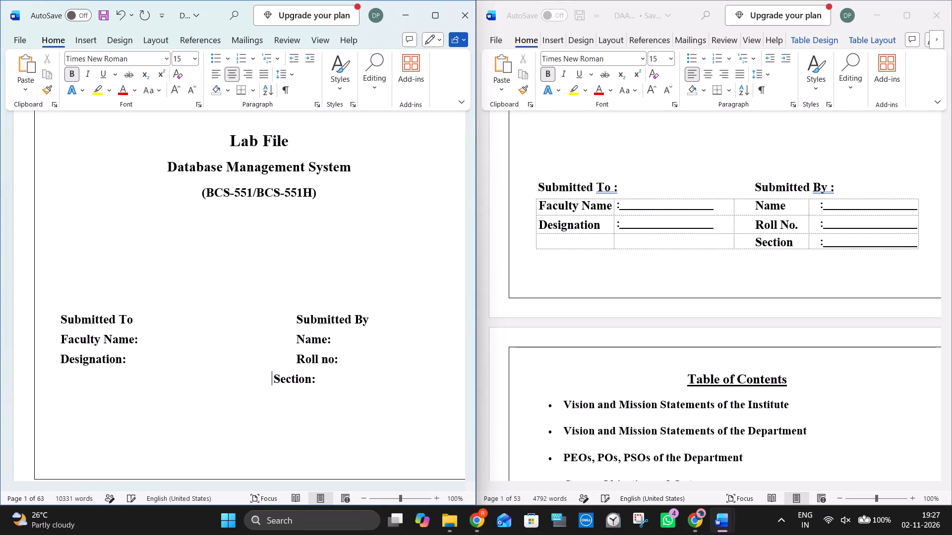
{"action": "key", "text": "space"}
{"action": "key", "text": "space"}
{"action": "key", "text": "space"}
{"action": "key", "text": "space"}
{"action": "key", "text": "space"}
{"action": "key", "text": "space"}
{"action": "key", "text": "space"}
{"action": "key", "text": "space"}
Insert four spaces between the Name label and its colon in the Submitted By block.
{"action": "left_click", "coordinate": [327, 342]}
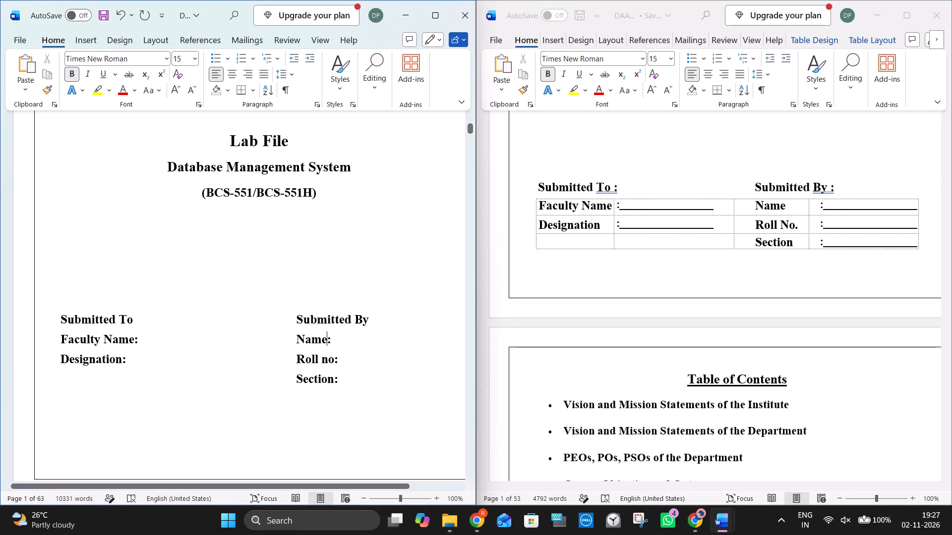
{"action": "key", "text": "space"}
{"action": "key", "text": "space"}
{"action": "key", "text": "space"}
{"action": "key", "text": "space"}
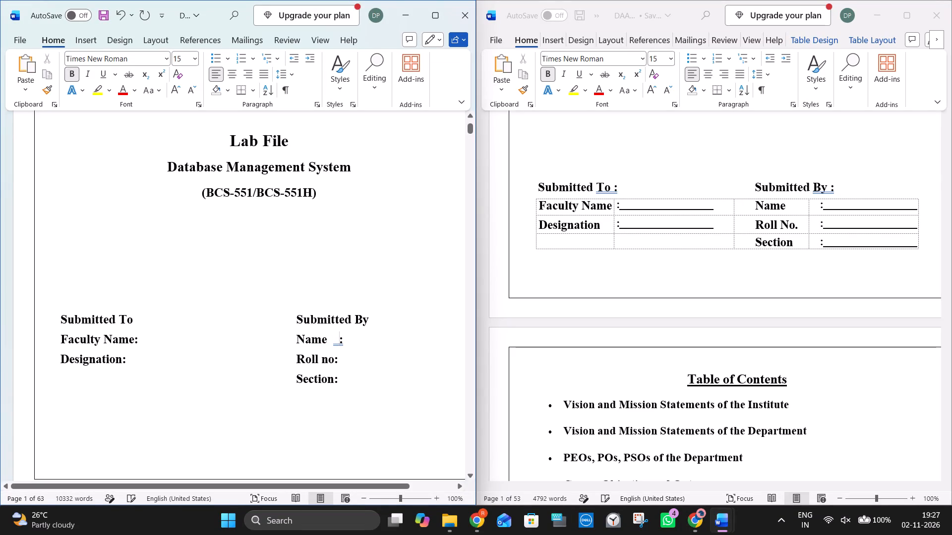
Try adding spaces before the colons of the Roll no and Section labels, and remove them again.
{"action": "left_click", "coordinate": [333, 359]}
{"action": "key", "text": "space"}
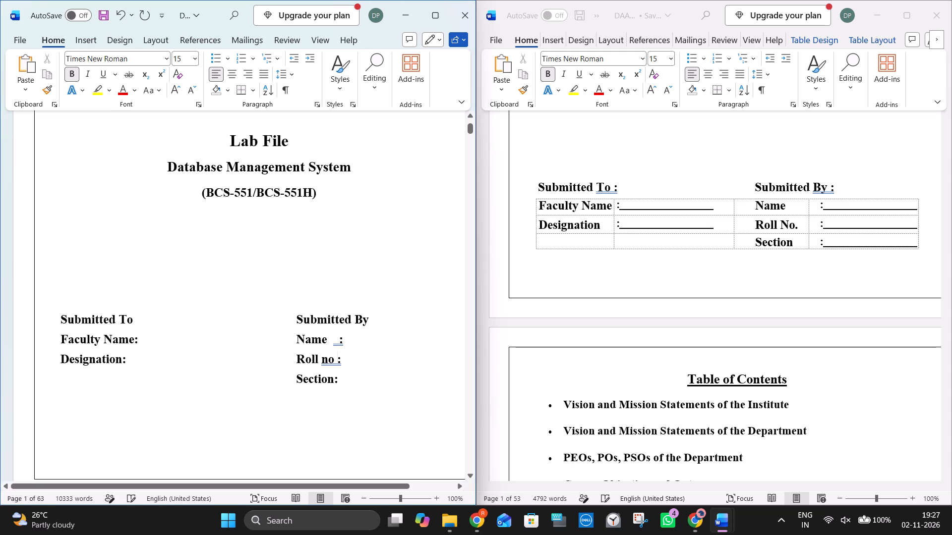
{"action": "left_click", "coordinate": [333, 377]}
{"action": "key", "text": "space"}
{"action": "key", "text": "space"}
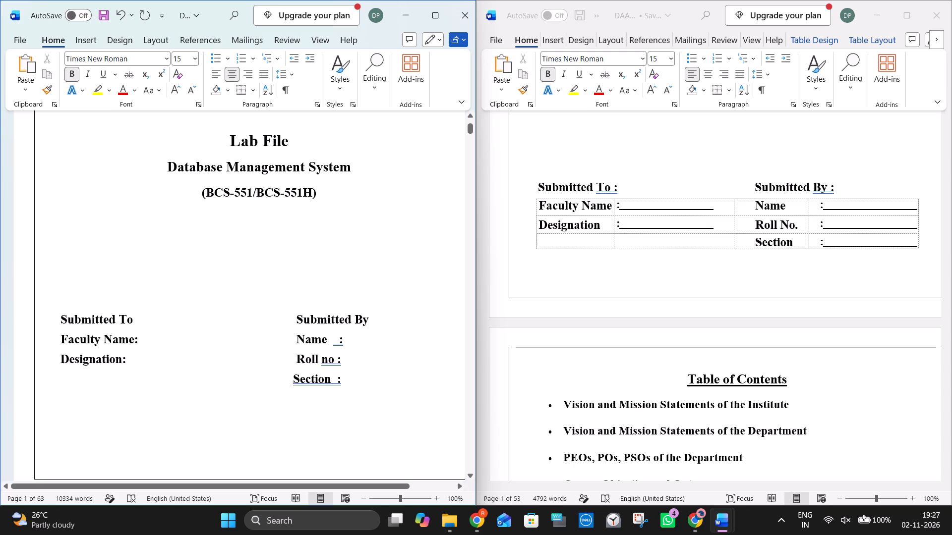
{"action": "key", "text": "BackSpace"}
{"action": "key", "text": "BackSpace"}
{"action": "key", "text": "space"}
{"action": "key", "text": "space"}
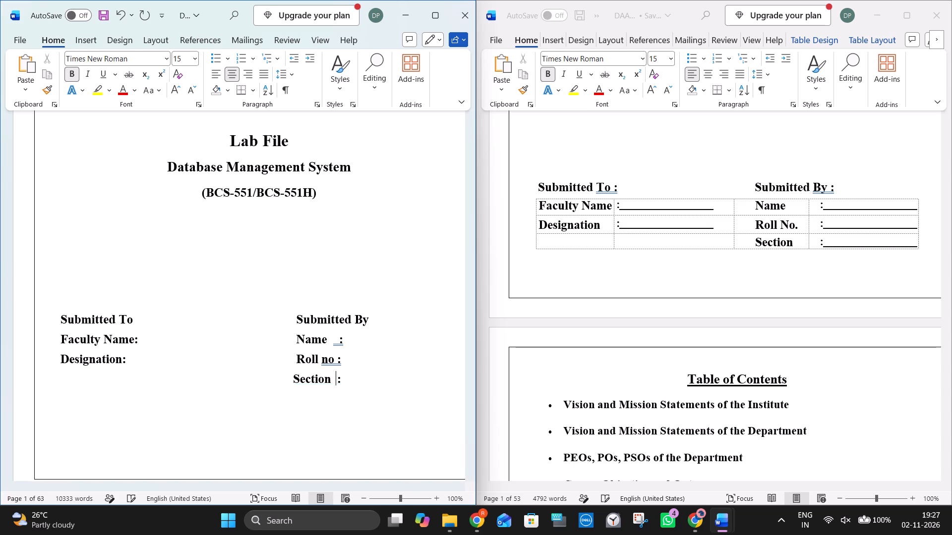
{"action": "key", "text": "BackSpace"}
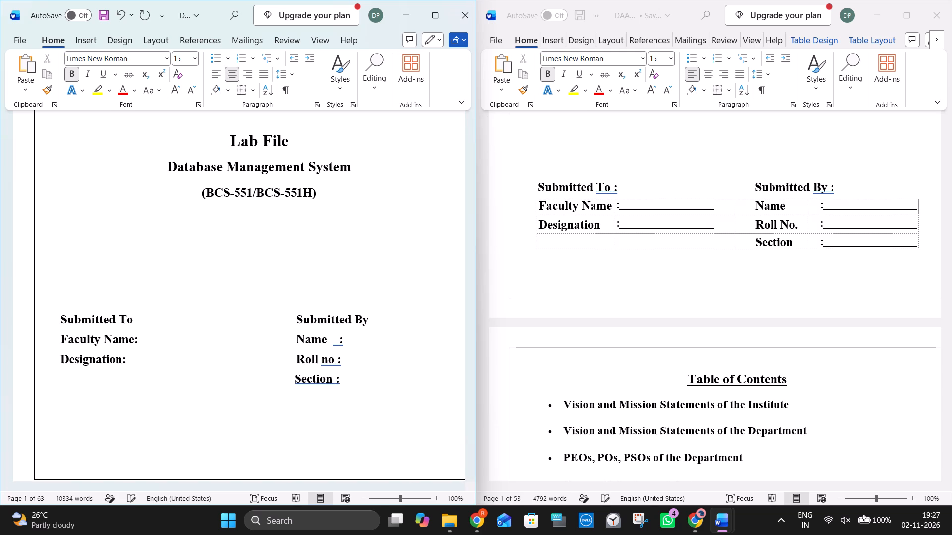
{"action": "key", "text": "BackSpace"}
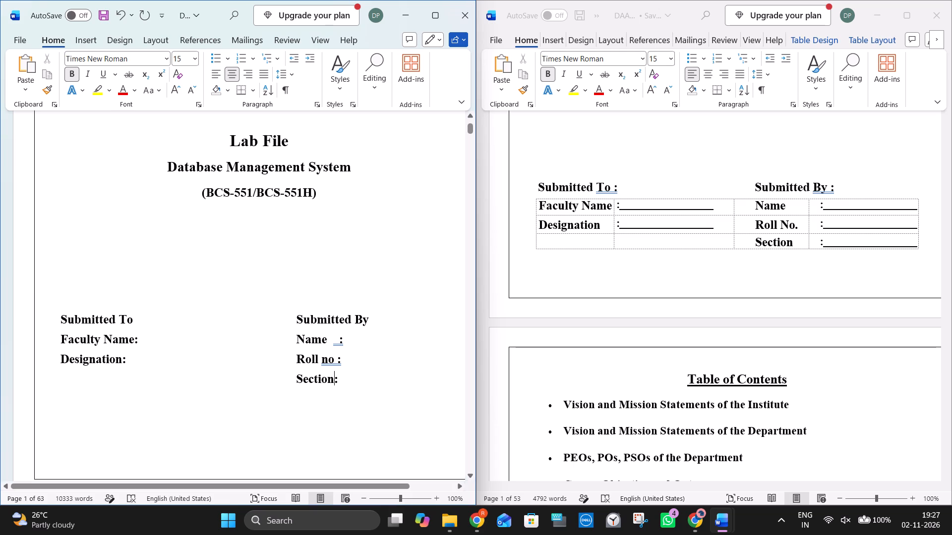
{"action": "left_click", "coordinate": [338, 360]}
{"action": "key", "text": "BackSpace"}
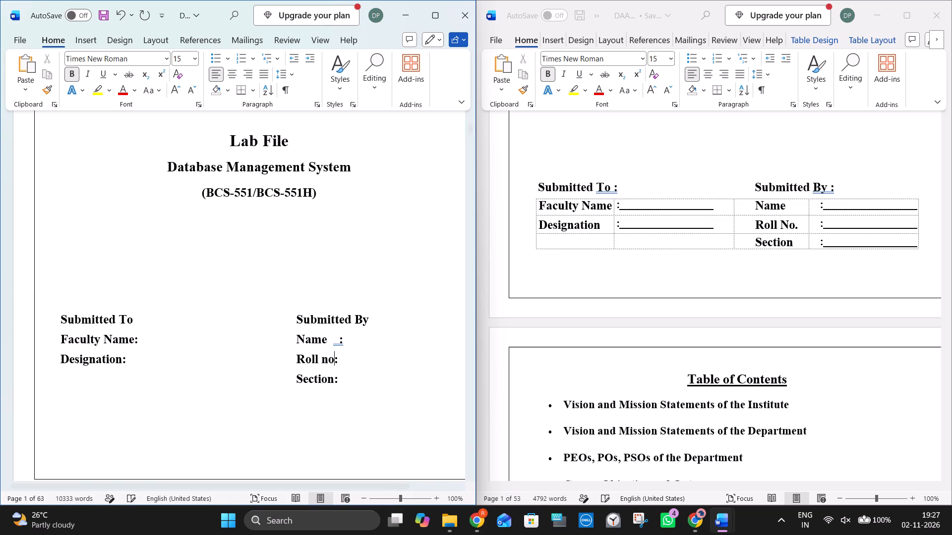
Use Format Painter to apply the formatting of DAA1.docx's submission block to the DBMS cover page's whole Submitted To / Submitted By block.
{"action": "left_click", "coordinate": [614, 228]}
{"action": "left_click", "coordinate": [603, 227]}
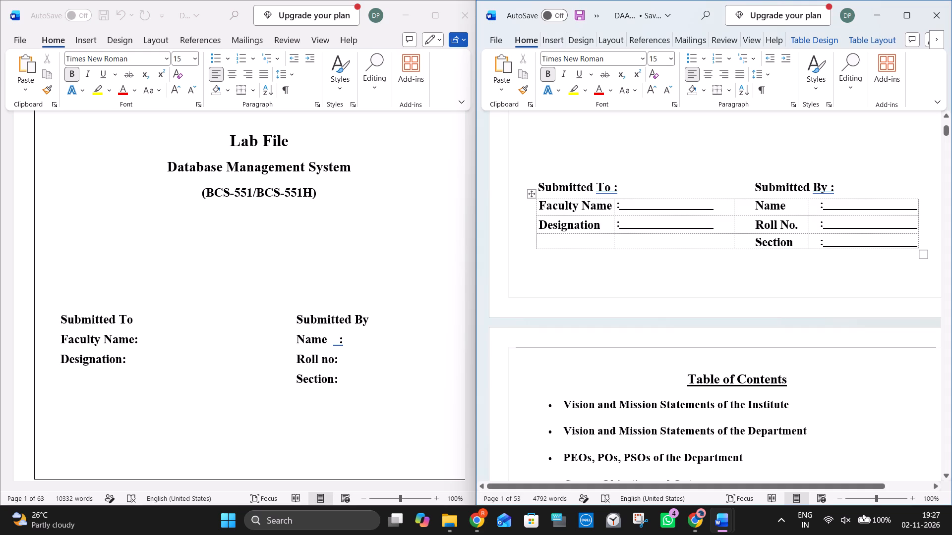
{"action": "left_click_drag", "start_coordinate": [540, 184], "coordinate": [855, 283]}
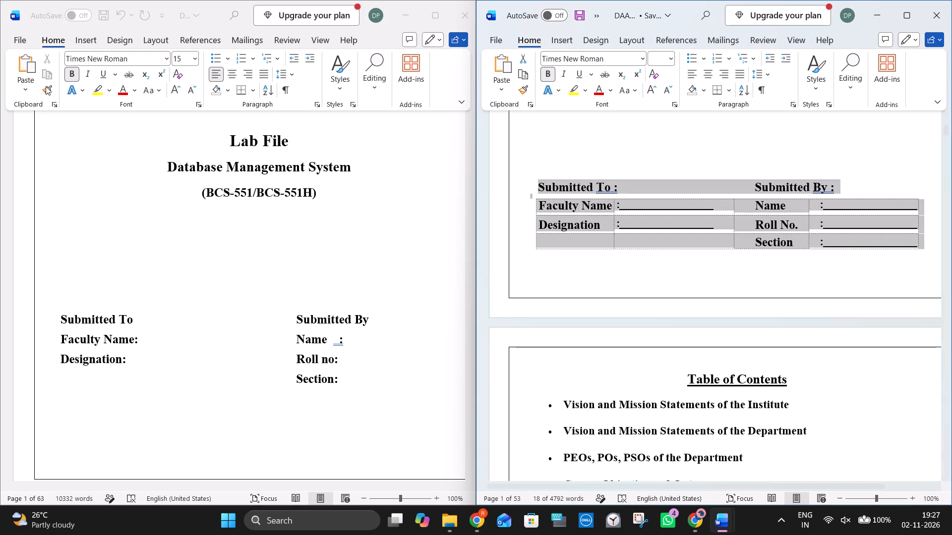
{"action": "left_click", "coordinate": [46, 86]}
{"action": "left_click", "coordinate": [50, 92]}
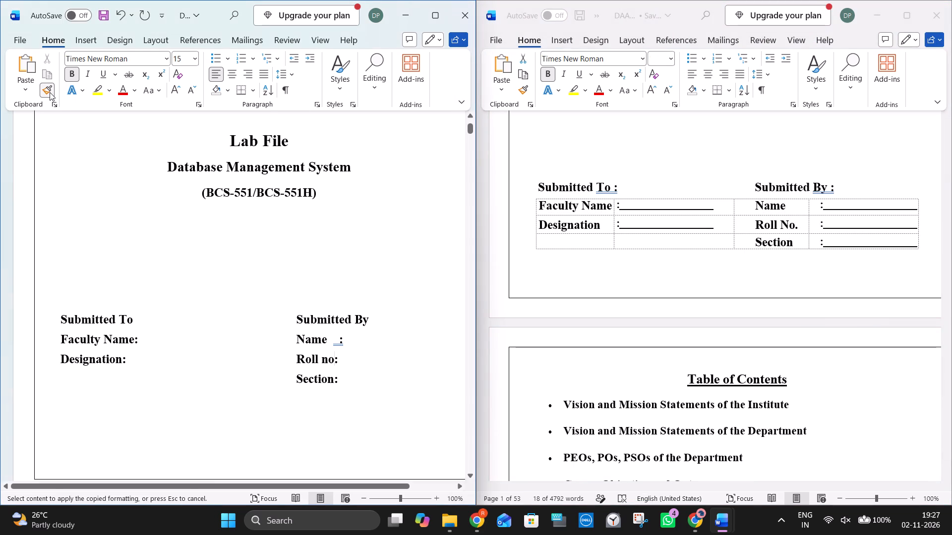
{"action": "left_click_drag", "start_coordinate": [538, 190], "coordinate": [844, 238]}
{"action": "left_click", "coordinate": [50, 90]}
{"action": "left_click_drag", "start_coordinate": [63, 313], "coordinate": [378, 393]}
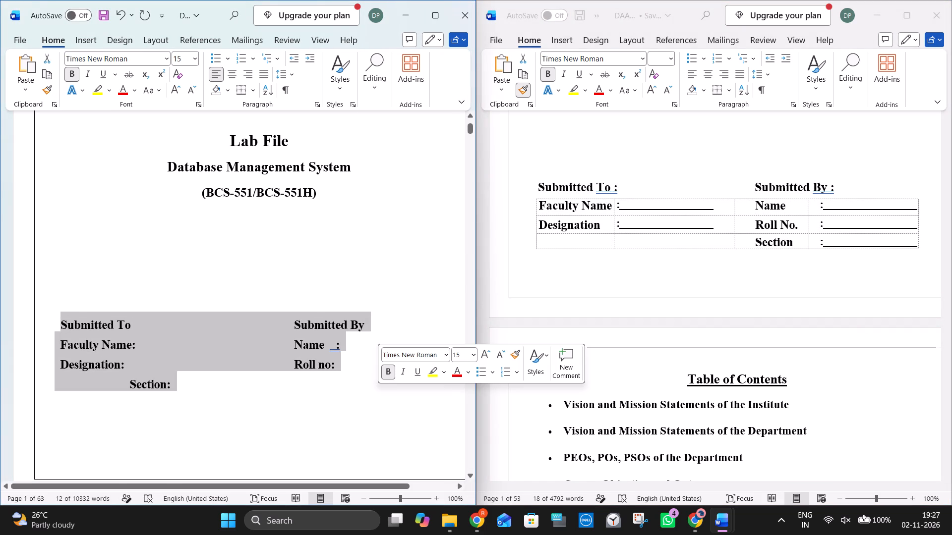
{"action": "left_click", "coordinate": [338, 346]}
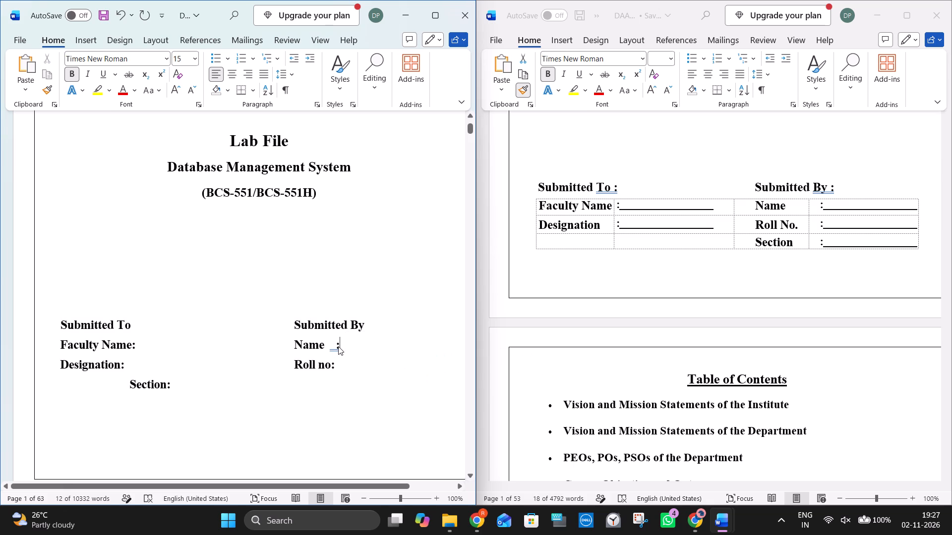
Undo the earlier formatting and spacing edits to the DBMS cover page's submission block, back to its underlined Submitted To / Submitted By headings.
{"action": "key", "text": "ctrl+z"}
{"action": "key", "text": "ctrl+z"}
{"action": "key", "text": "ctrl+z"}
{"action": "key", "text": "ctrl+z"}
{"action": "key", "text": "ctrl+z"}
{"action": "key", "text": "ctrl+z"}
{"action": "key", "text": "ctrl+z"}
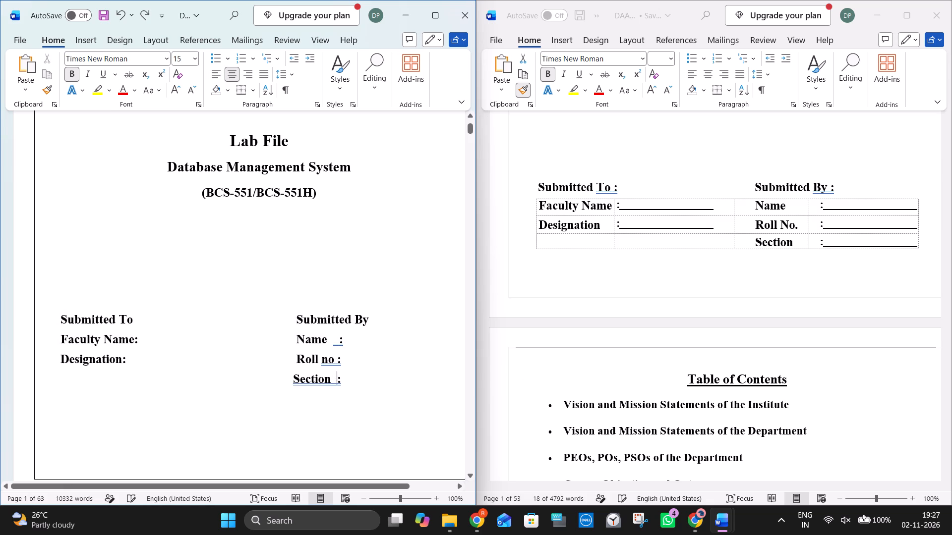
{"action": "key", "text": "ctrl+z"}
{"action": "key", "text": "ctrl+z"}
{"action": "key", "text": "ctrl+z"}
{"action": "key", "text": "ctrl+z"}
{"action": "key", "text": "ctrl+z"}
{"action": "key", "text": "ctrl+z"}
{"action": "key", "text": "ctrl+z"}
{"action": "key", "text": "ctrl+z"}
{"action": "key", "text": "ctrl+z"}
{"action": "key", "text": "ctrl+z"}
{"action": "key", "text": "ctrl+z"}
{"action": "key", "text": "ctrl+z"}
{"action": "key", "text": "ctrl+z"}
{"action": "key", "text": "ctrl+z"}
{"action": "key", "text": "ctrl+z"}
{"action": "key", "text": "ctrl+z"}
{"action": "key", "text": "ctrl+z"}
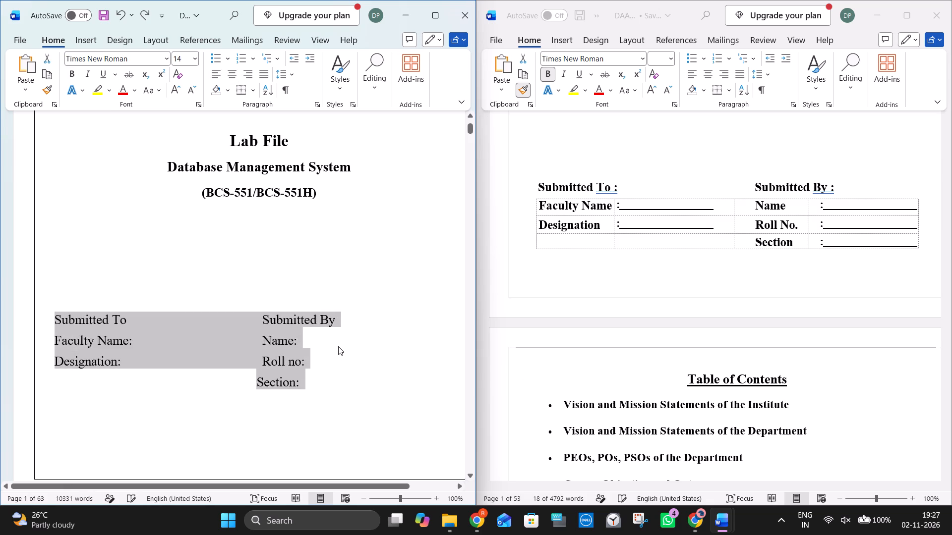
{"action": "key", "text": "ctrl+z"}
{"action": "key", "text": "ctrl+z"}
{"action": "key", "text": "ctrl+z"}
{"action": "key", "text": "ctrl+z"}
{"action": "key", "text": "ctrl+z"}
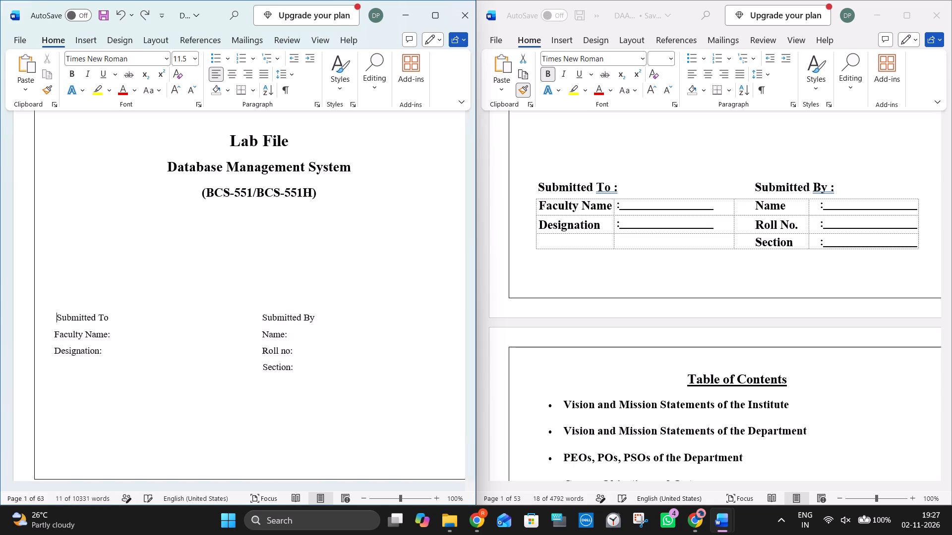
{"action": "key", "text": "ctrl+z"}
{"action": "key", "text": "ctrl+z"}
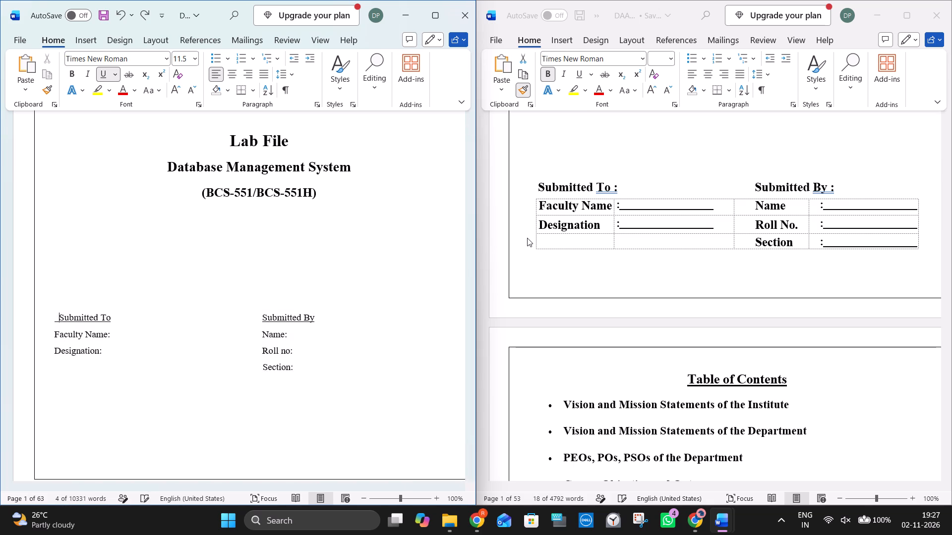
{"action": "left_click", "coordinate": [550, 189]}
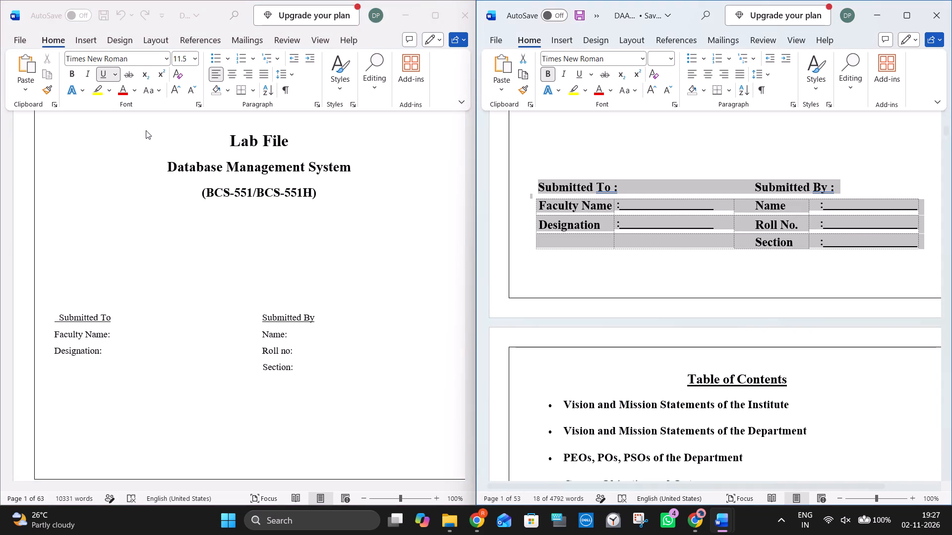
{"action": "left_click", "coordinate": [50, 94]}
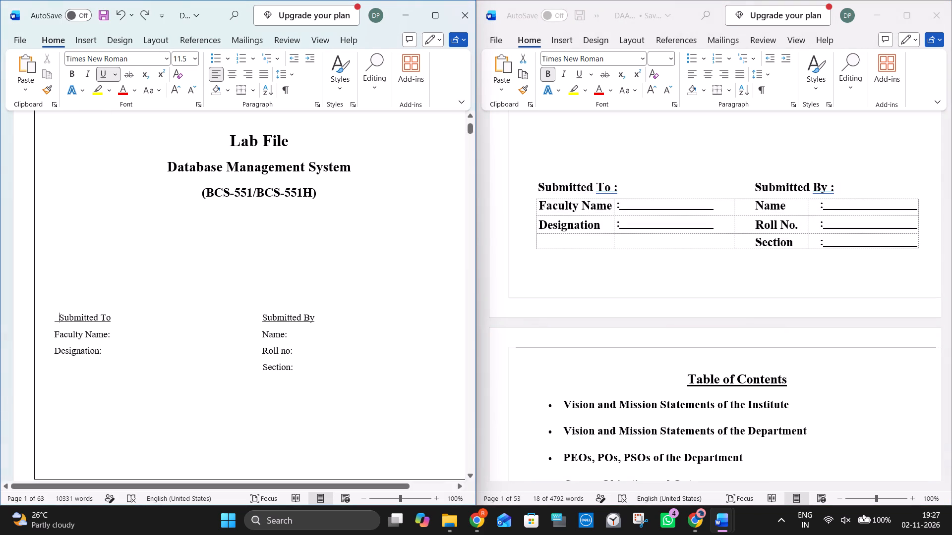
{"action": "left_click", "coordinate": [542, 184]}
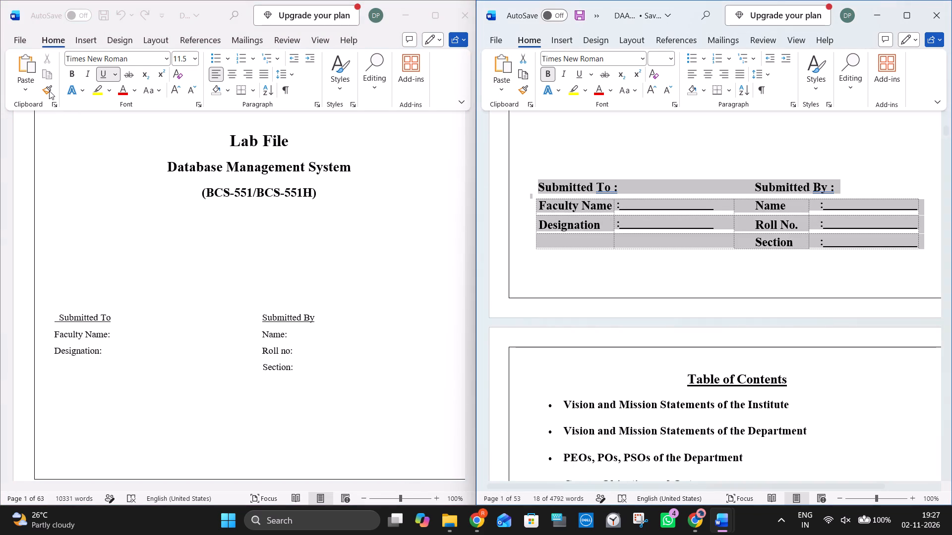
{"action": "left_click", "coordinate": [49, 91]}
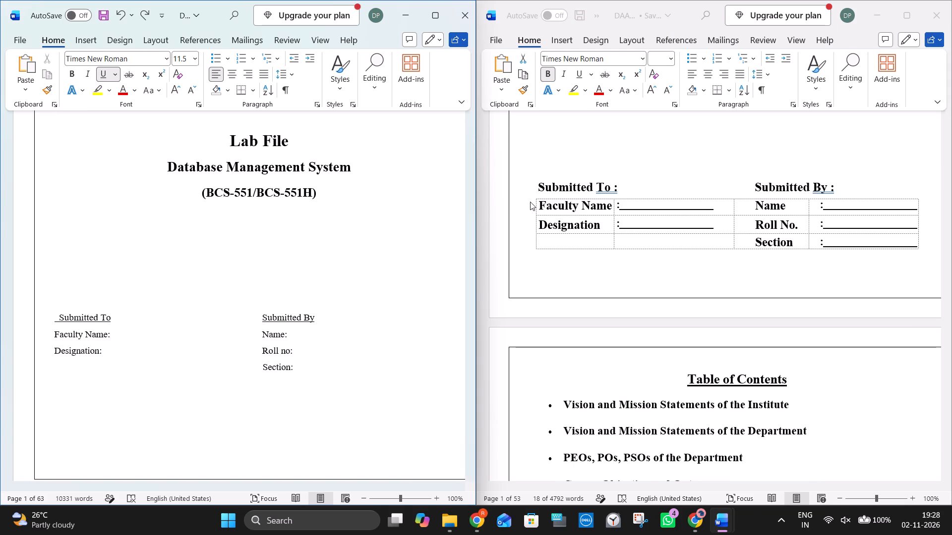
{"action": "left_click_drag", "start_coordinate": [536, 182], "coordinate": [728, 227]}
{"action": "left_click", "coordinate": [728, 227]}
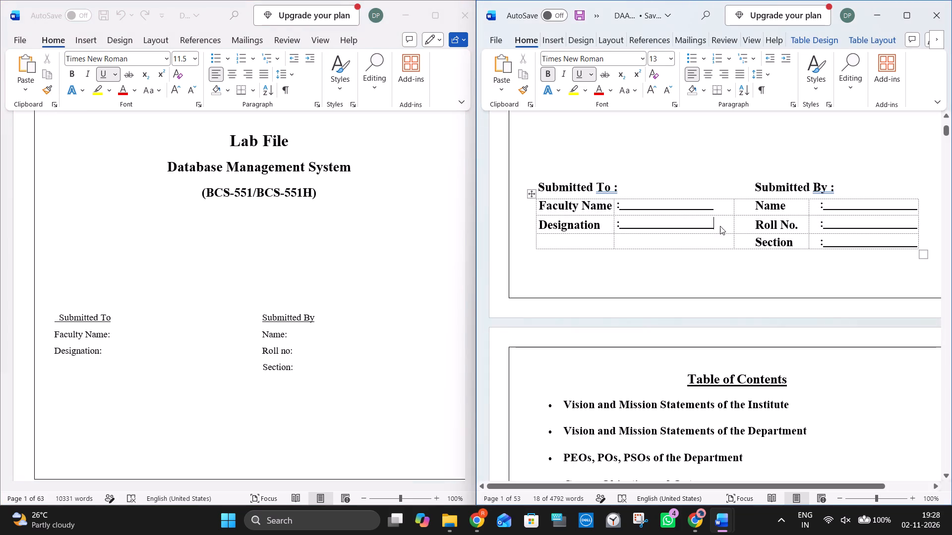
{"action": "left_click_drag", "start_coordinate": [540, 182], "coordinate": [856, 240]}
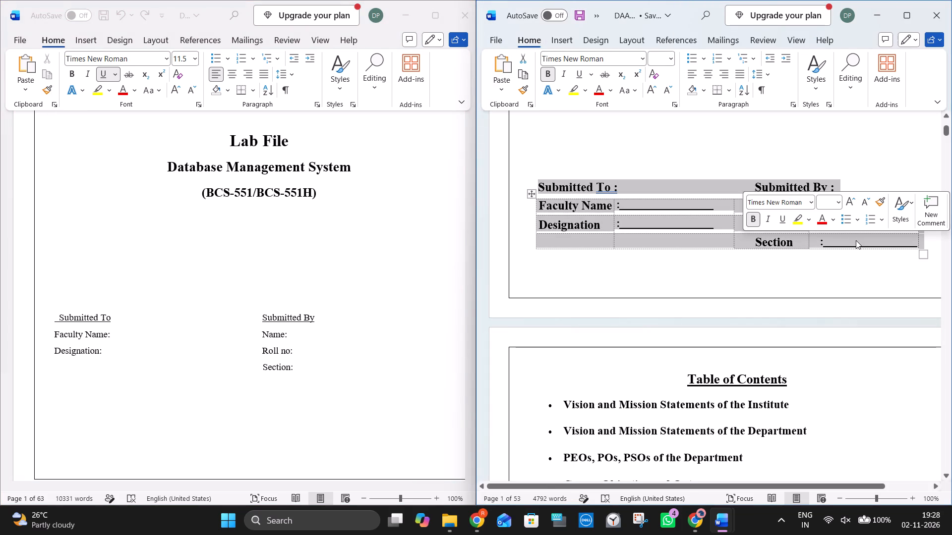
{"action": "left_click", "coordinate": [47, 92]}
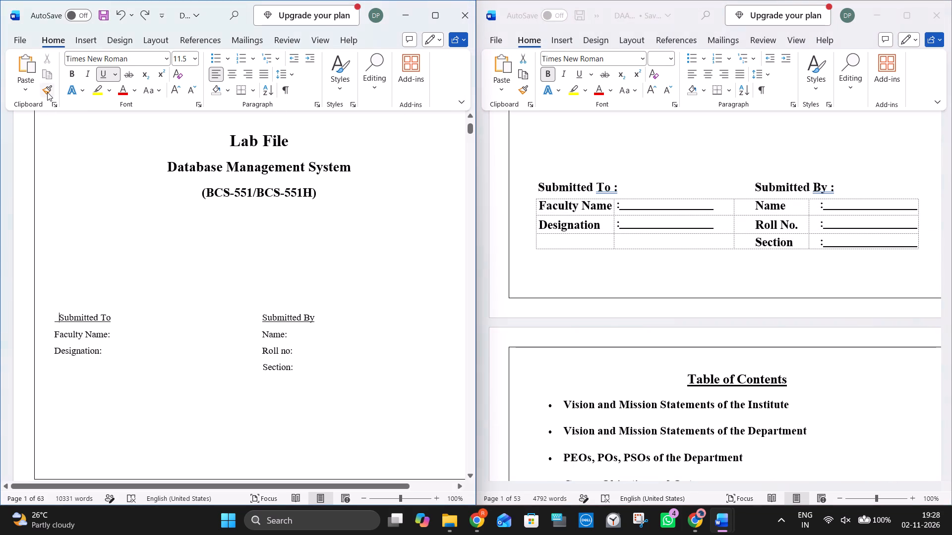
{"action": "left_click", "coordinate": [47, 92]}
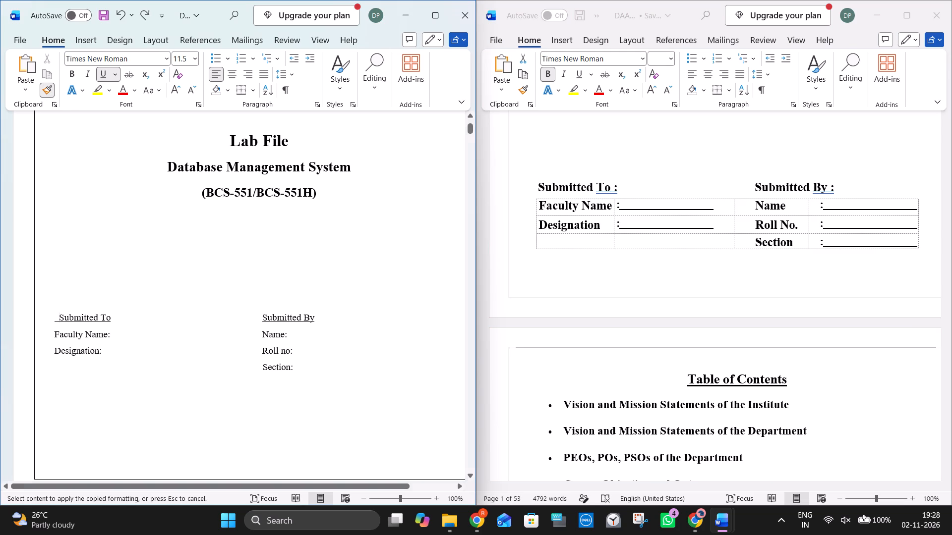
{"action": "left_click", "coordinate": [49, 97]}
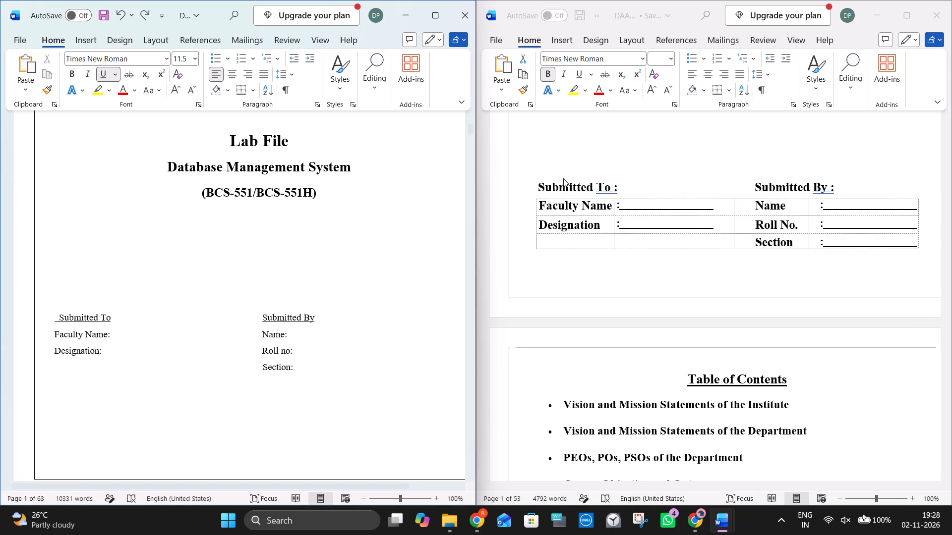
Copy DAA1.docx's whole Submitted To / Submitted By block with its table and paste it over the DBMS cover page's submission block.
{"action": "left_click_drag", "start_coordinate": [540, 189], "coordinate": [793, 243]}
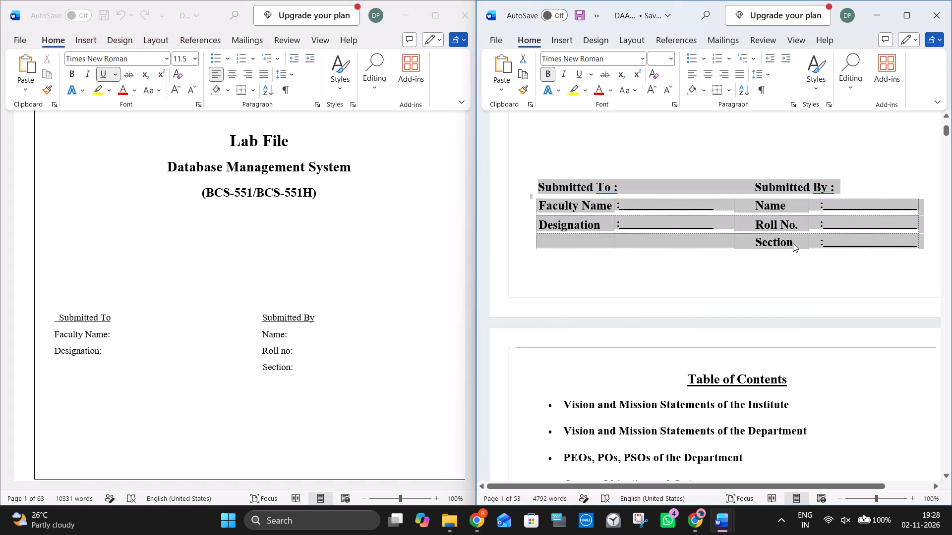
{"action": "key", "text": "ctrl+c"}
{"action": "left_click_drag", "start_coordinate": [55, 315], "coordinate": [322, 364]}
{"action": "left_click_drag", "start_coordinate": [55, 314], "coordinate": [295, 371]}
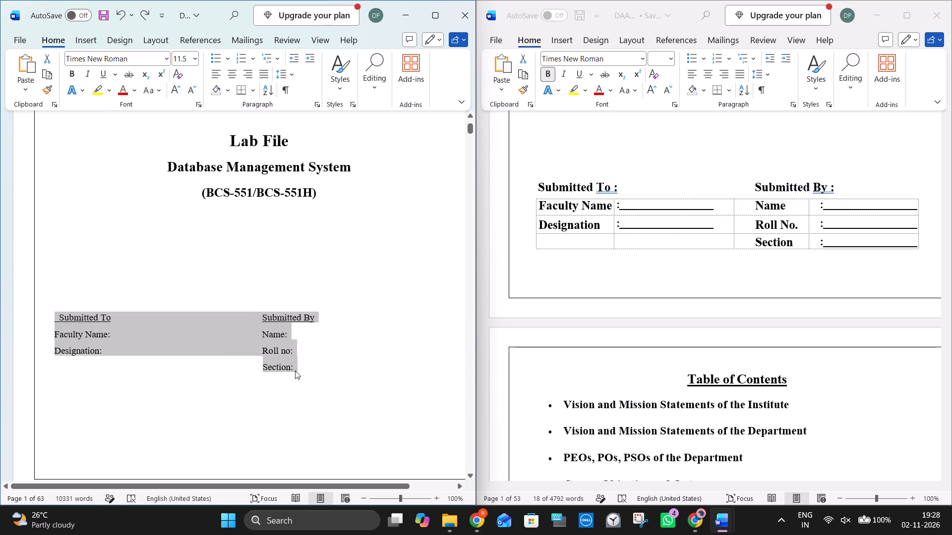
{"action": "key", "text": "ctrl+v"}
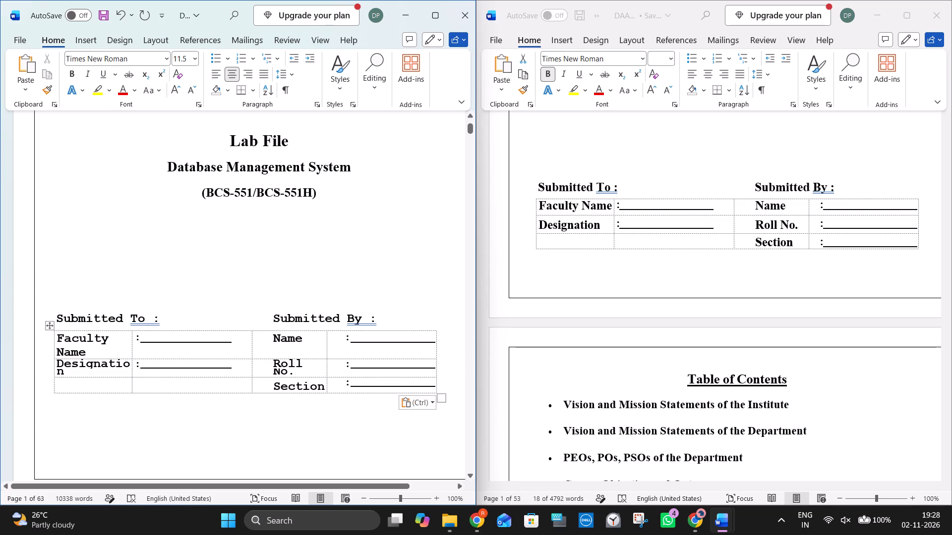
Set the pasted submission block's font to Times New Roman, size 15.
{"action": "left_click_drag", "start_coordinate": [57, 316], "coordinate": [317, 401]}
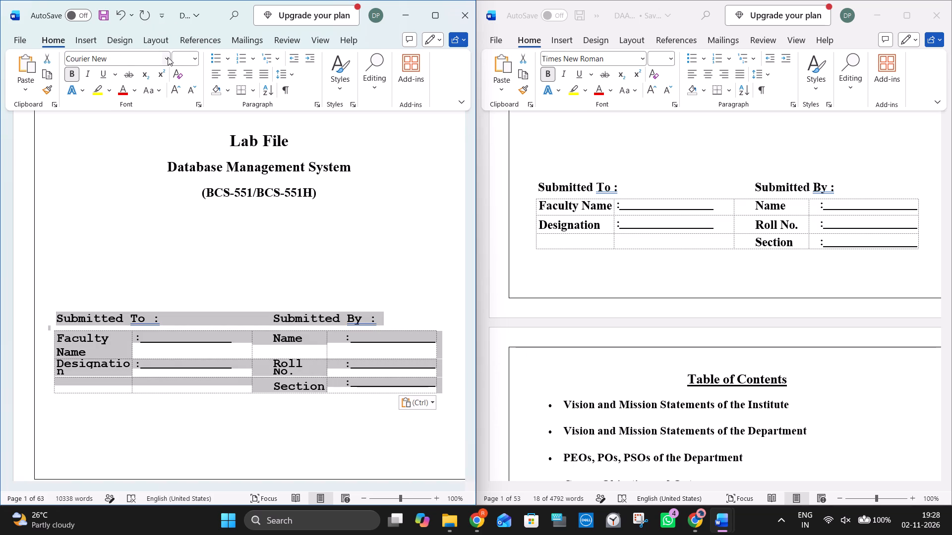
{"action": "left_click", "coordinate": [169, 57]}
{"action": "left_click", "coordinate": [152, 152]}
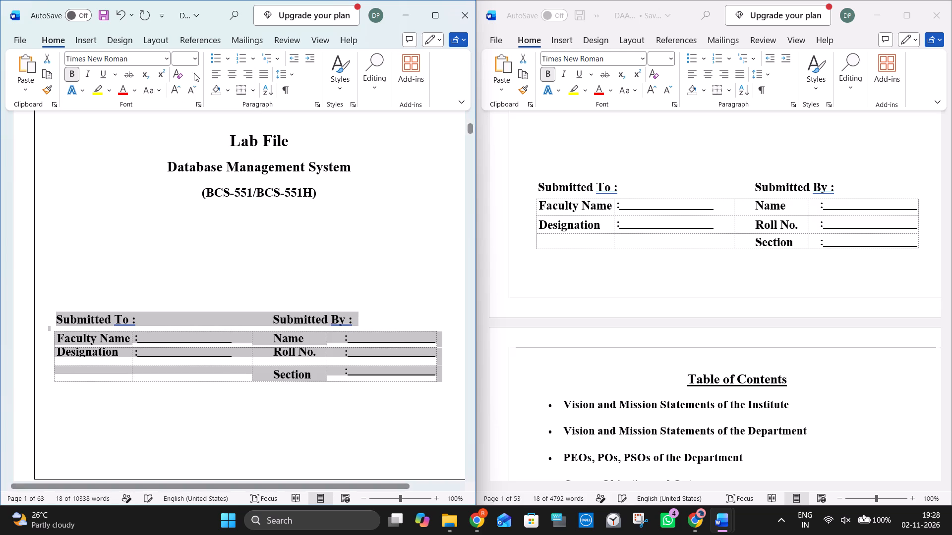
{"action": "left_click", "coordinate": [194, 61]}
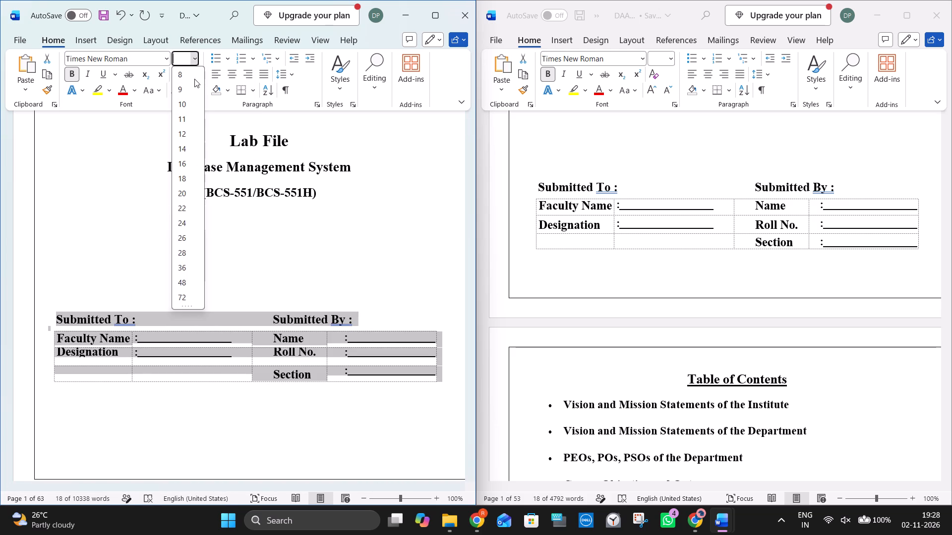
{"action": "type", "text": "15"}
{"action": "key", "text": "Return"}
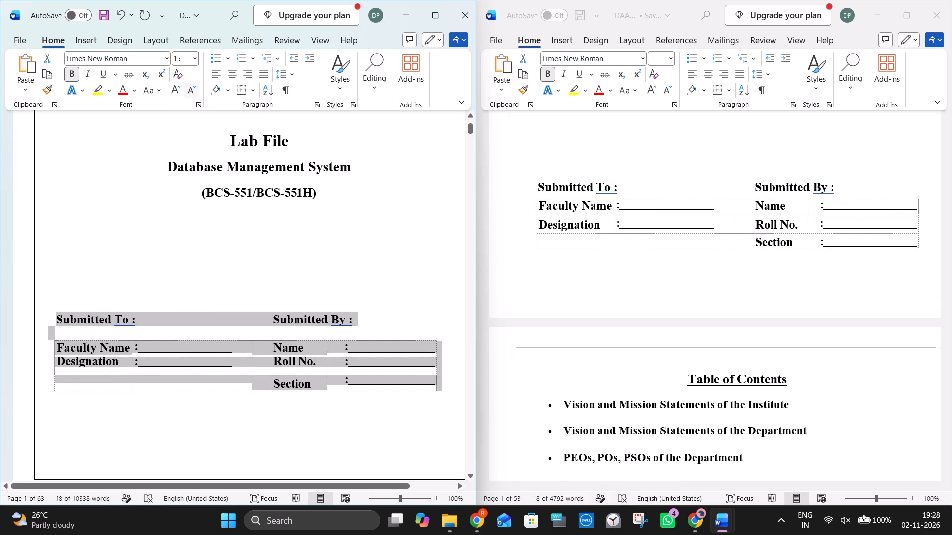
Remove the empty line between the Submitted To / Submitted By heading and the table below it.
{"action": "left_click", "coordinate": [79, 336]}
{"action": "key", "text": "BackSpace"}
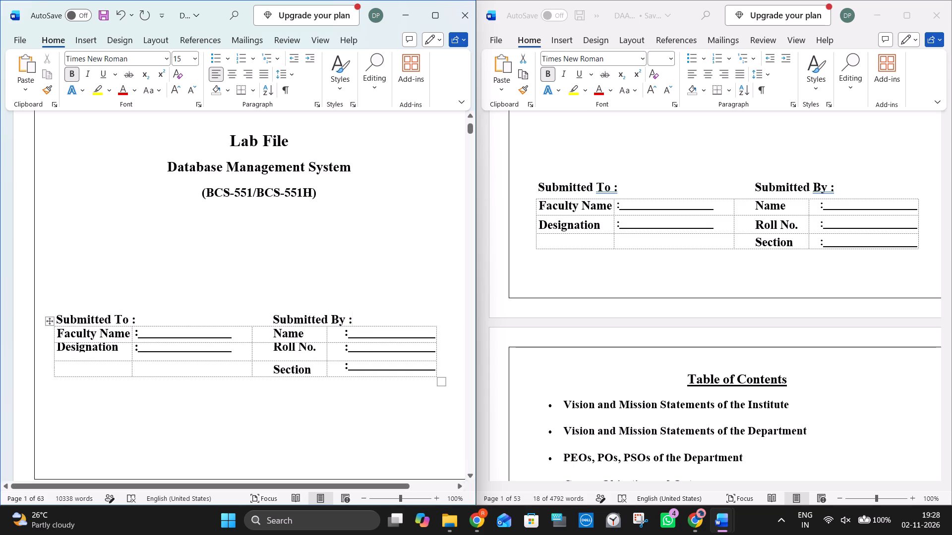
Maximize the DBMS document and align the contents of all submission table cells to centre left.
{"action": "left_click", "coordinate": [89, 334]}
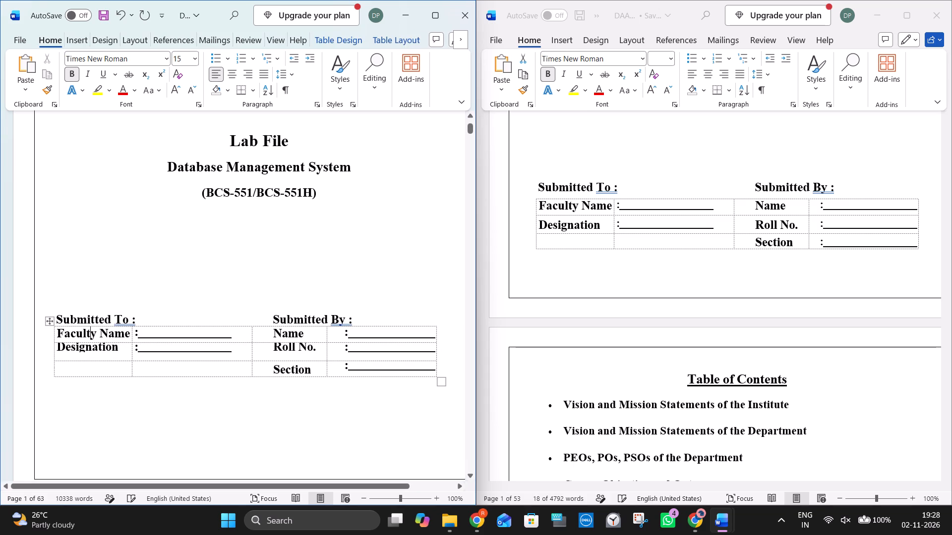
{"action": "left_click", "coordinate": [401, 37]}
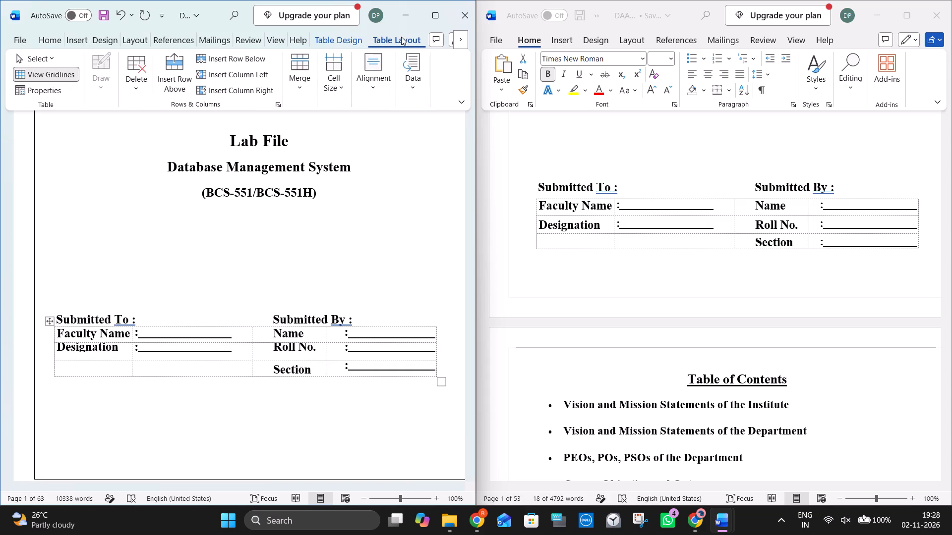
{"action": "left_click", "coordinate": [353, 45]}
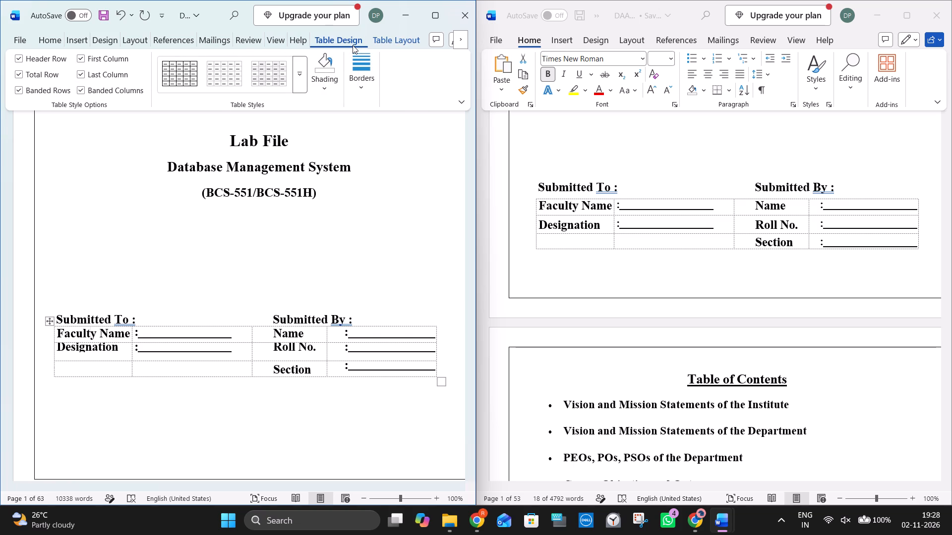
{"action": "left_click", "coordinate": [433, 9]}
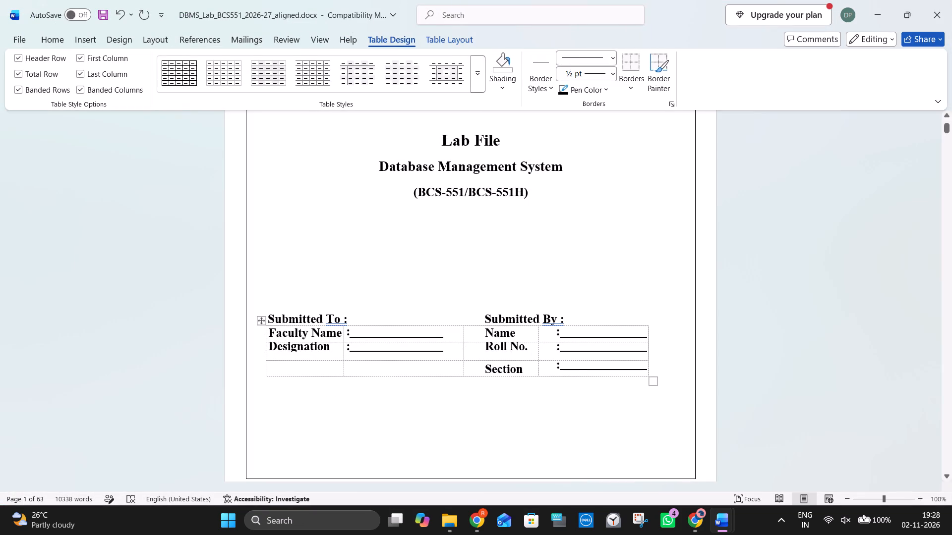
{"action": "left_click", "coordinate": [451, 44]}
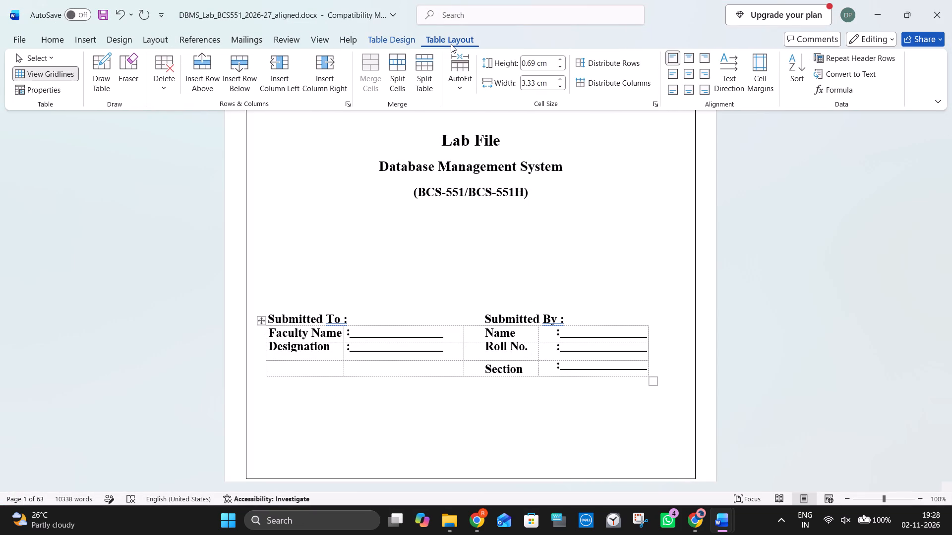
{"action": "left_click", "coordinate": [688, 74]}
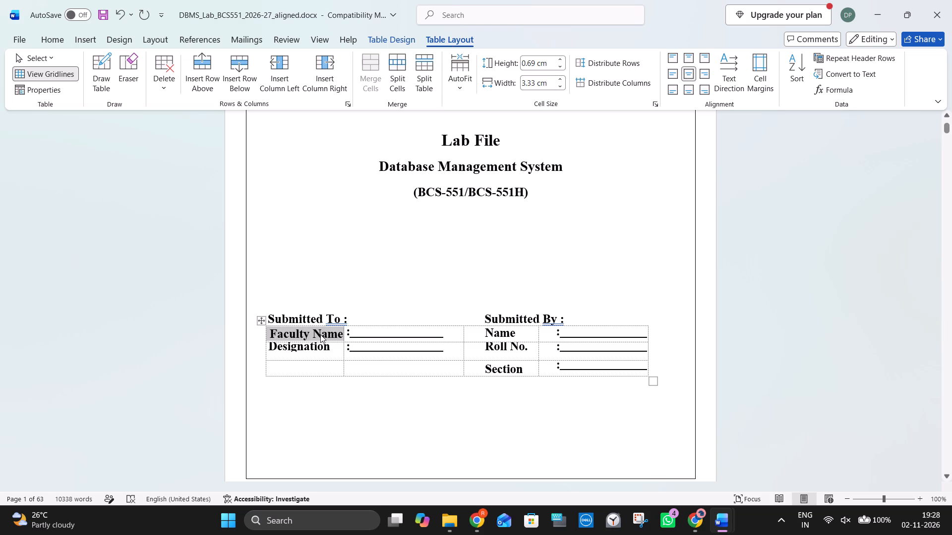
{"action": "left_click_drag", "start_coordinate": [320, 334], "coordinate": [328, 334]}
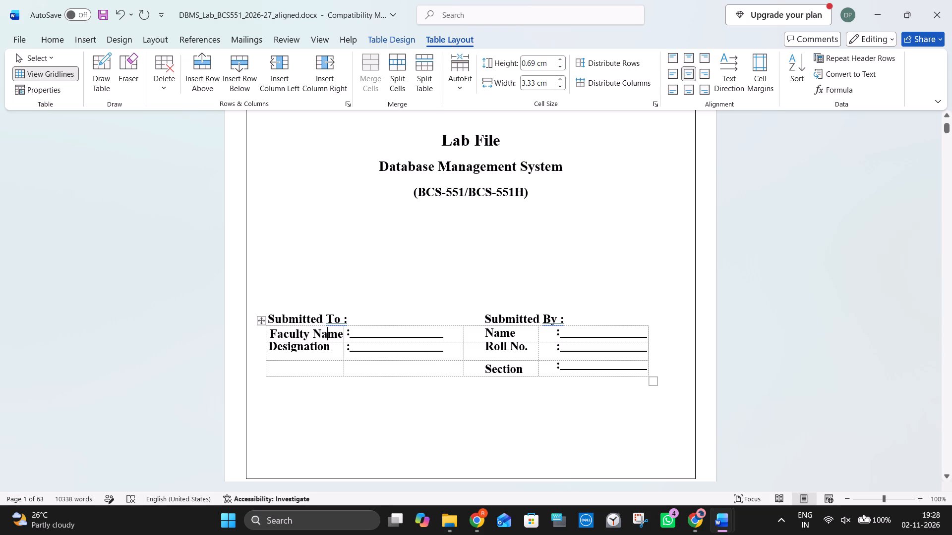
{"action": "left_click_drag", "start_coordinate": [274, 334], "coordinate": [562, 375]}
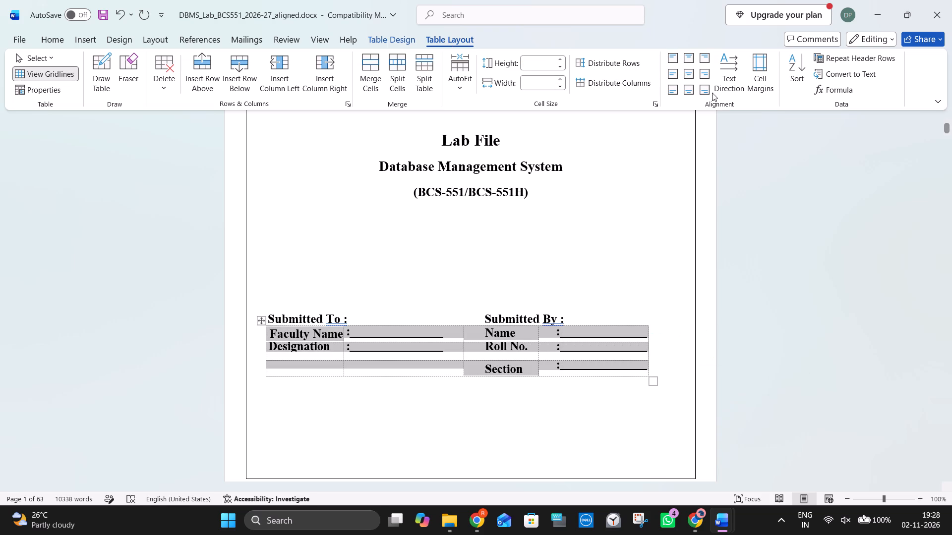
{"action": "left_click", "coordinate": [691, 75]}
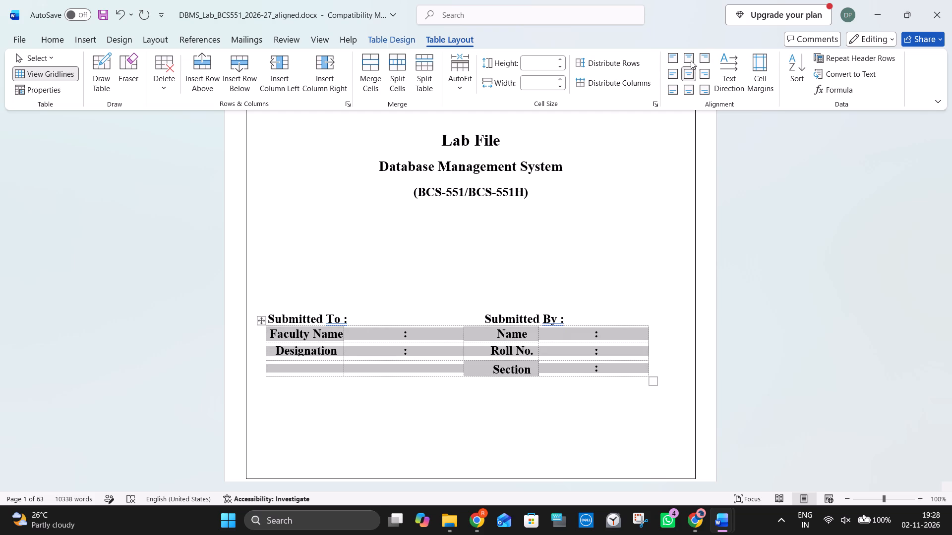
{"action": "left_click", "coordinate": [676, 59]}
{"action": "left_click", "coordinate": [676, 75]}
{"action": "left_click", "coordinate": [690, 77]}
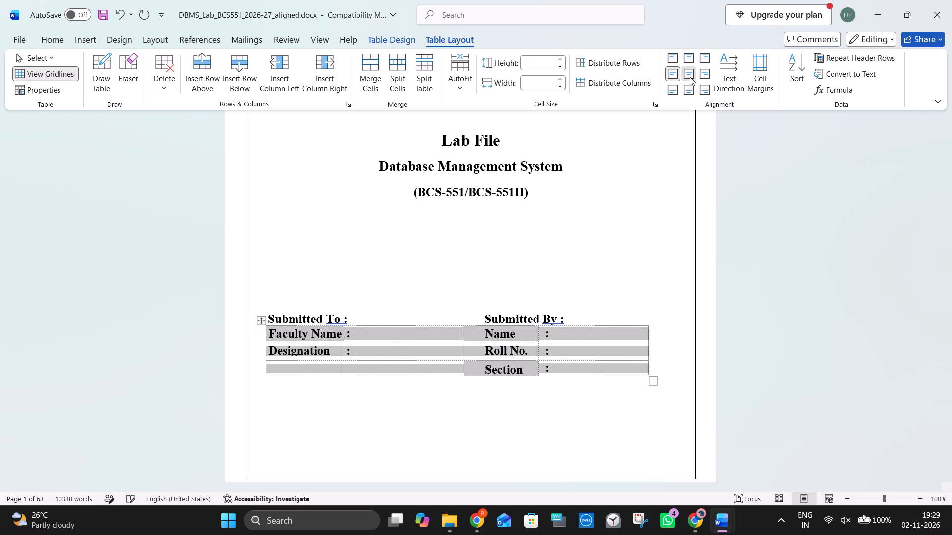
{"action": "left_click", "coordinate": [675, 76]}
{"action": "left_click", "coordinate": [531, 439]}
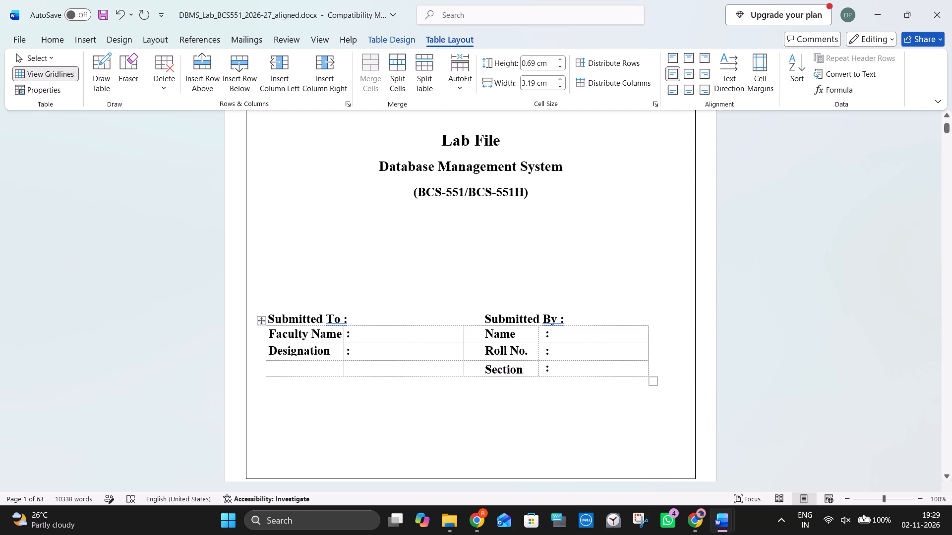
{"action": "left_click", "coordinate": [434, 416]}
Move the submission table on the cover page slightly to the right, within the page border.
{"action": "left_click", "coordinate": [813, 222]}
{"action": "scroll", "coordinate": [813, 222], "scroll_direction": "up", "scroll_amount": 1}
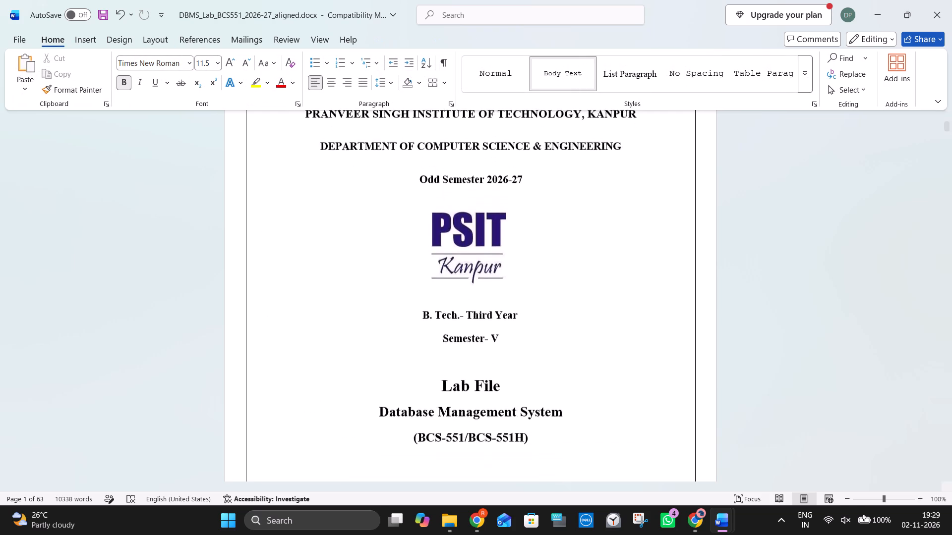
{"action": "scroll", "coordinate": [813, 222], "scroll_direction": "up", "scroll_amount": 2}
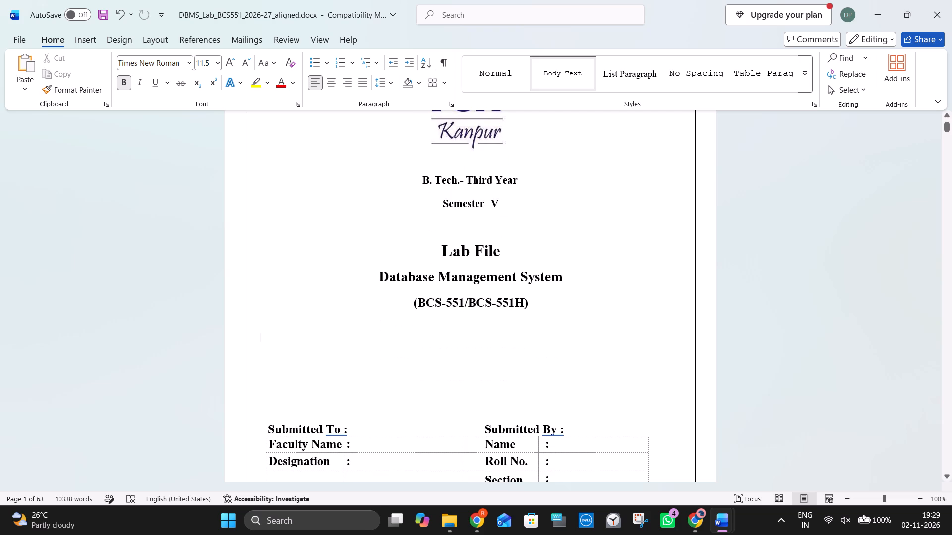
{"action": "scroll", "coordinate": [813, 222], "scroll_direction": "up", "scroll_amount": 1}
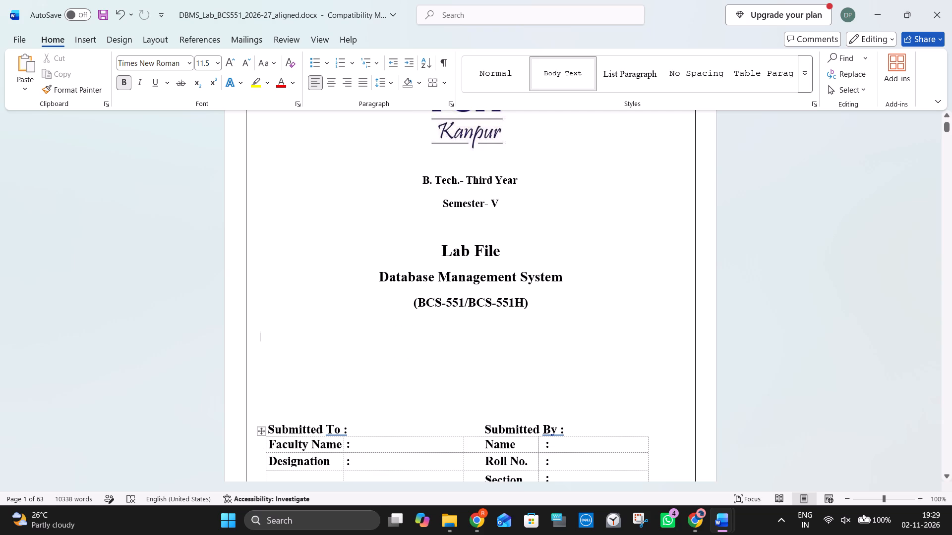
{"action": "left_click", "coordinate": [261, 433]}
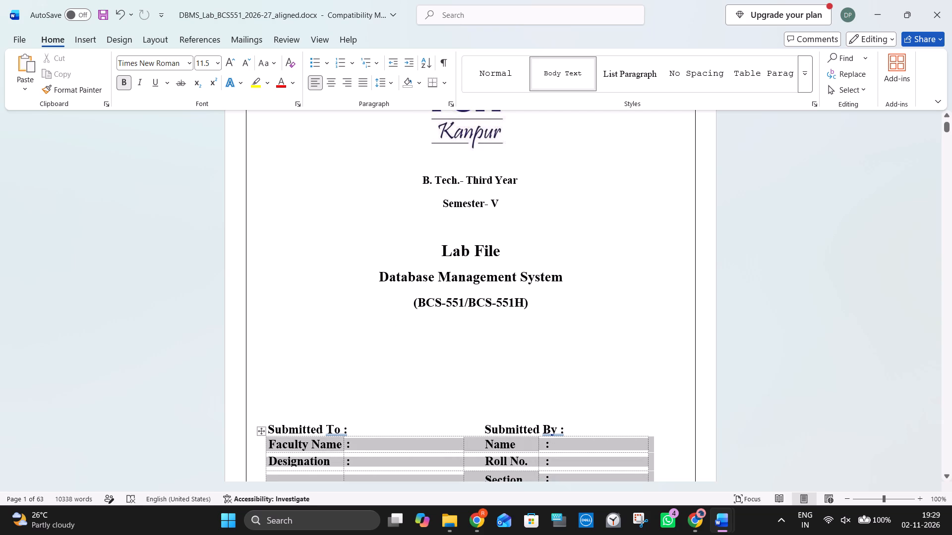
{"action": "left_click_drag", "start_coordinate": [261, 431], "coordinate": [276, 434]}
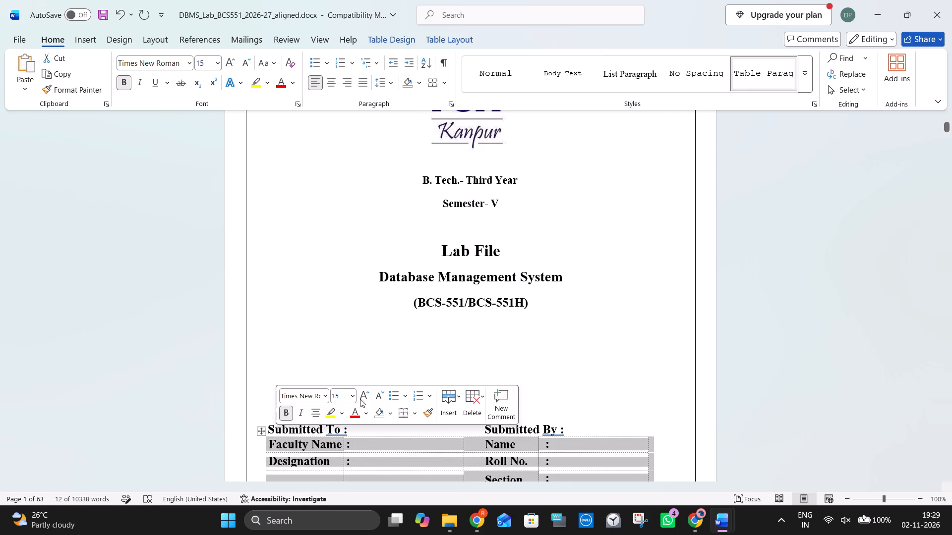
{"action": "left_click", "coordinate": [436, 359]}
{"action": "scroll", "coordinate": [436, 359], "scroll_direction": "down", "scroll_amount": 1}
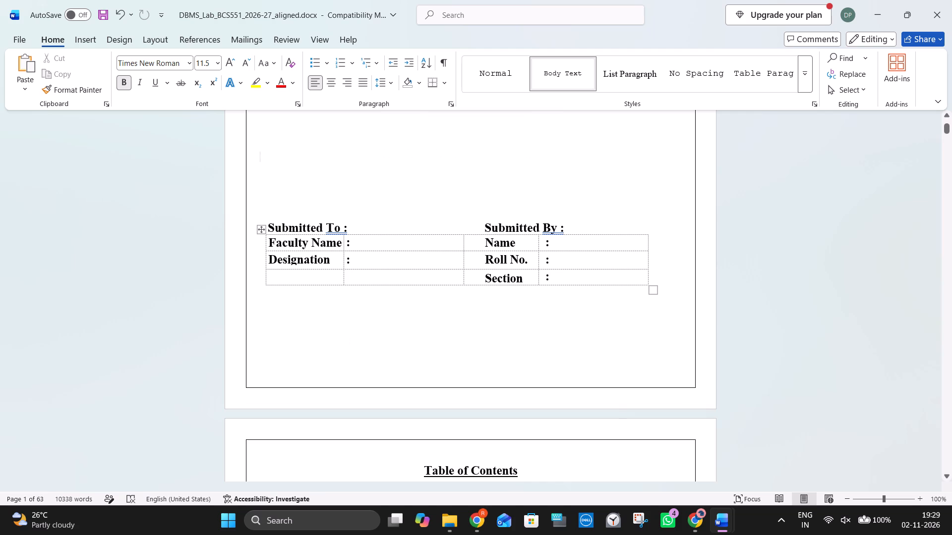
{"action": "left_click_drag", "start_coordinate": [261, 229], "coordinate": [287, 233]}
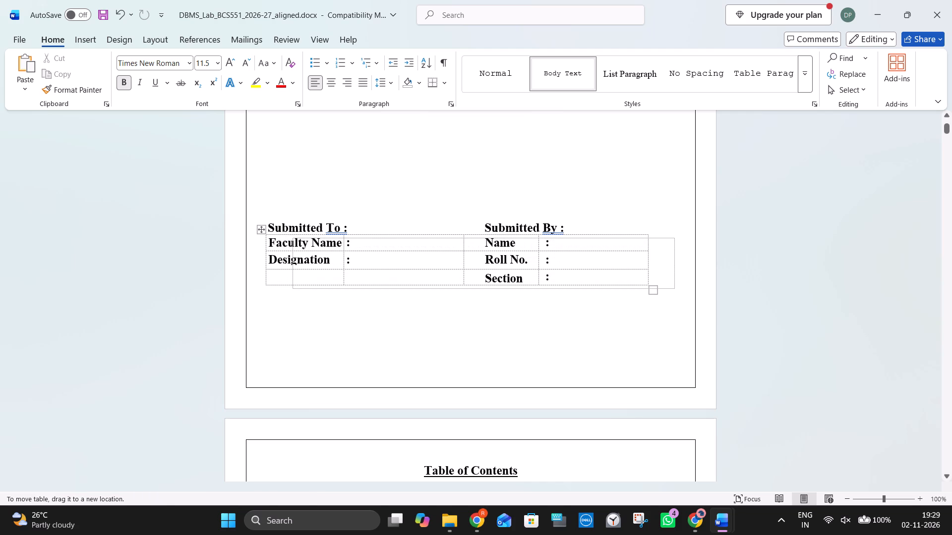
{"action": "left_click_drag", "start_coordinate": [287, 233], "coordinate": [287, 232]}
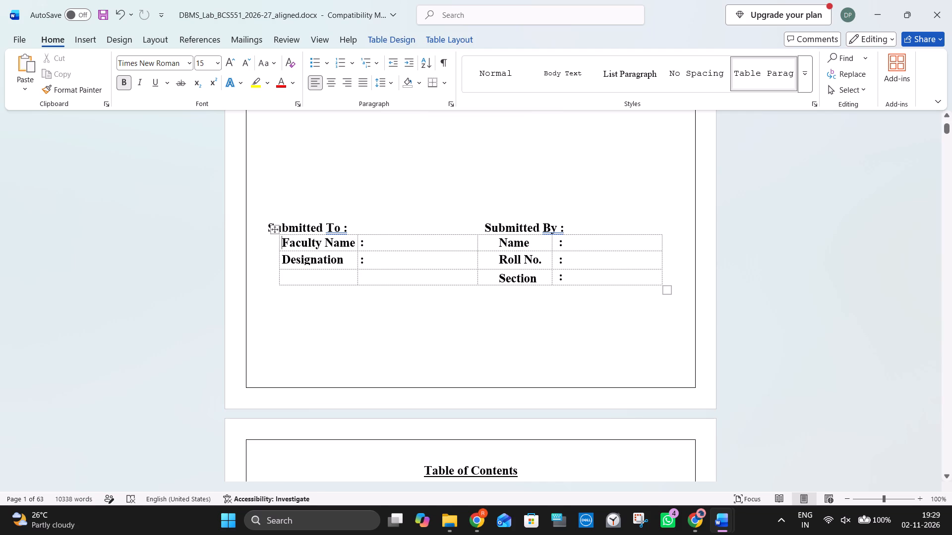
{"action": "scroll", "coordinate": [379, 315], "scroll_direction": "up", "scroll_amount": 1}
{"action": "left_click", "coordinate": [359, 395]}
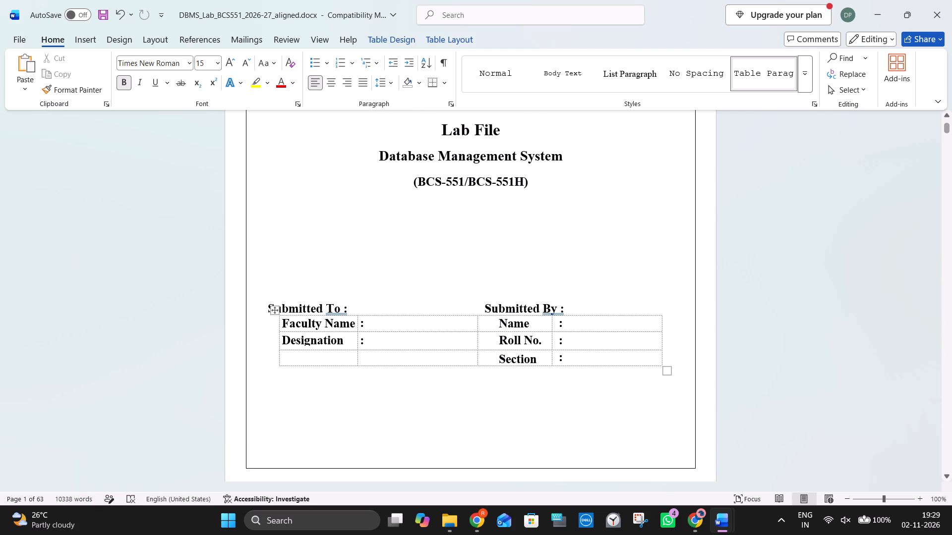
Indent the Submitted To label by four spaces and the Submitted By label by five to line up with the table columns.
{"action": "left_click", "coordinate": [260, 311]}
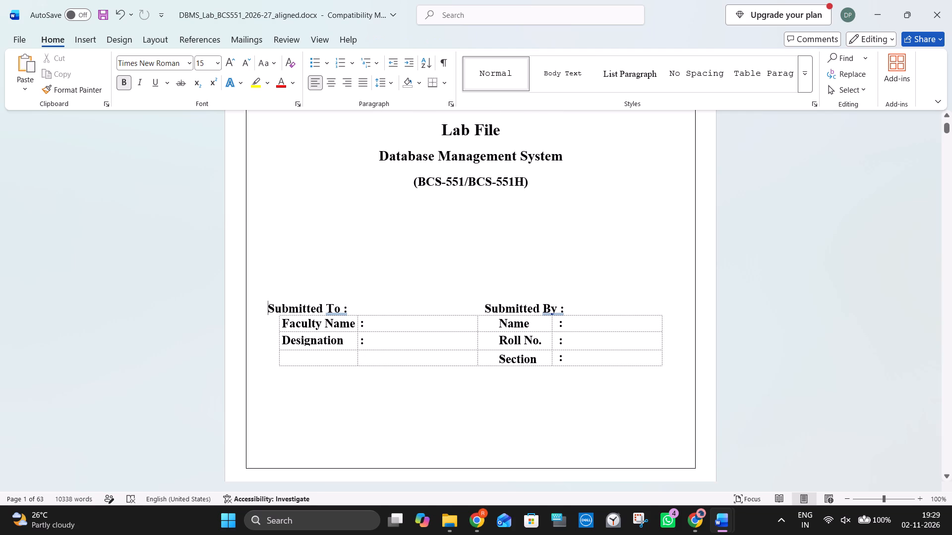
{"action": "key", "text": "space"}
{"action": "key", "text": "space"}
{"action": "key", "text": "space"}
{"action": "key", "text": "space"}
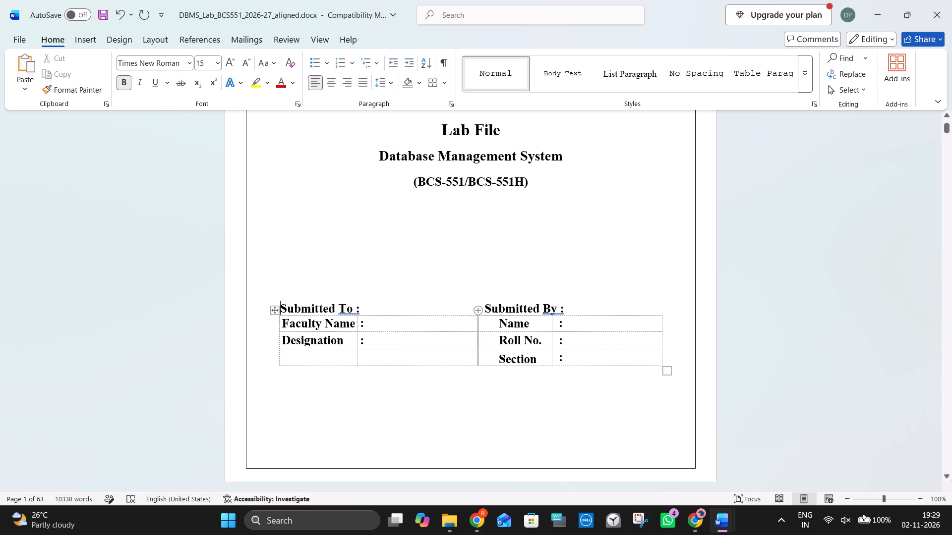
{"action": "left_click", "coordinate": [485, 310]}
{"action": "key", "text": "space"}
{"action": "key", "text": "space"}
{"action": "key", "text": "space"}
{"action": "key", "text": "space"}
{"action": "key", "text": "space"}
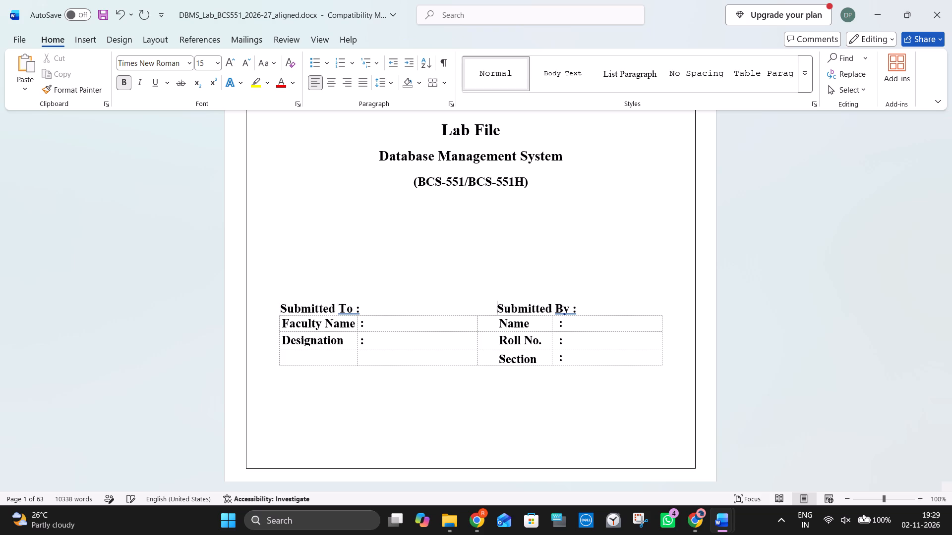
{"action": "left_click", "coordinate": [451, 412]}
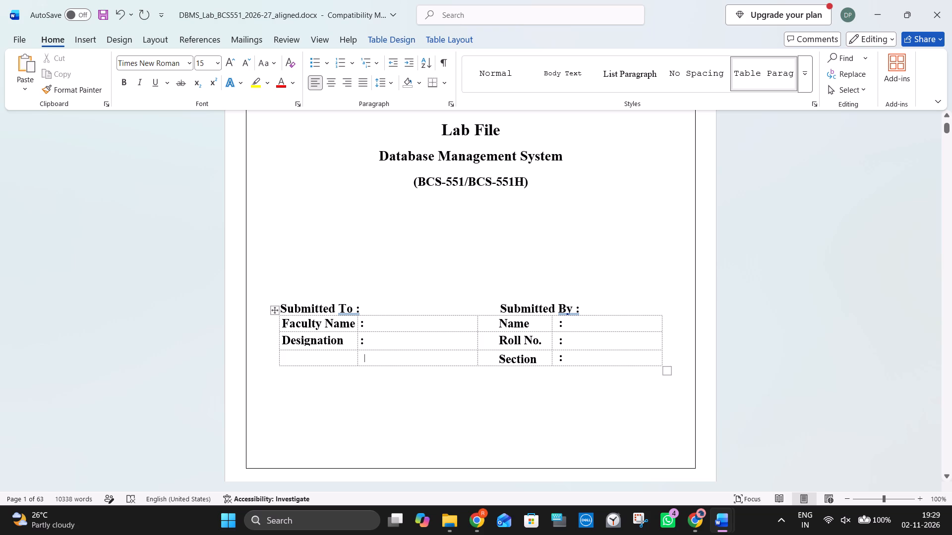
Nudge the submission table slightly left to line its edge up with the Submitted To label.
{"action": "left_click_drag", "start_coordinate": [273, 307], "coordinate": [272, 314]}
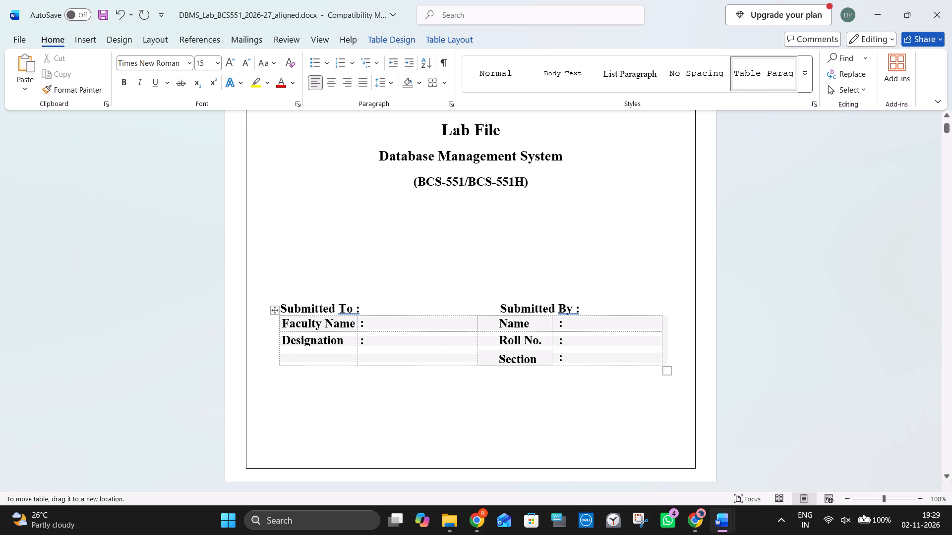
{"action": "left_click_drag", "start_coordinate": [272, 314], "coordinate": [275, 312]}
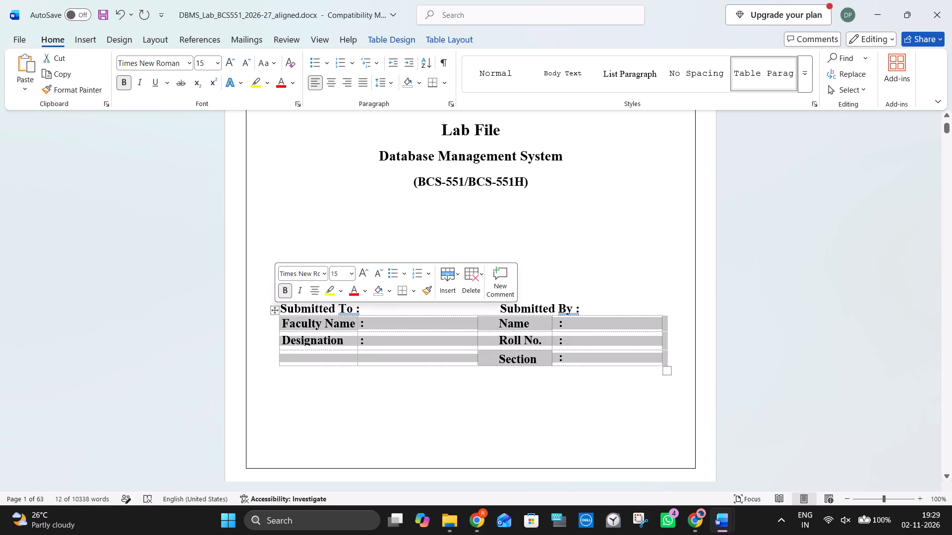
{"action": "left_click", "coordinate": [273, 312]}
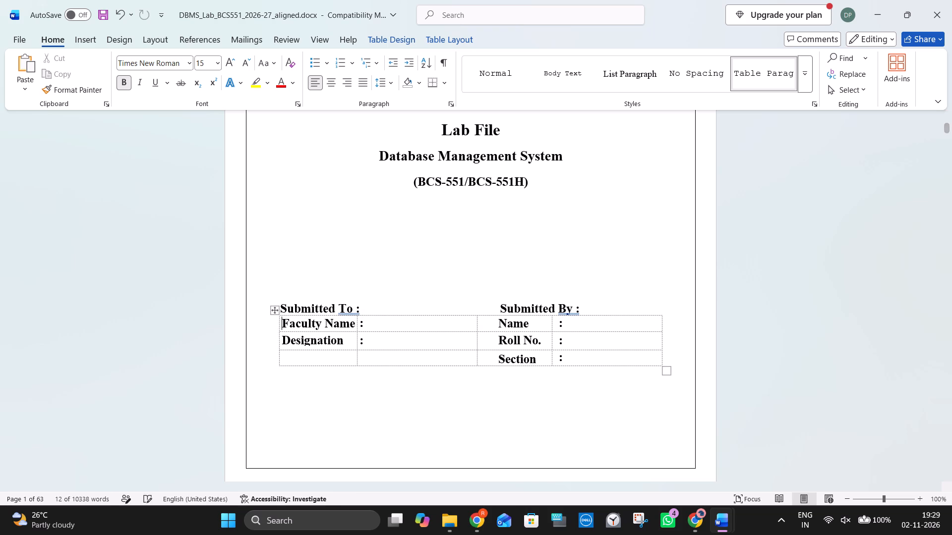
{"action": "left_click", "coordinate": [277, 422]}
{"action": "double_click", "coordinate": [267, 437]}
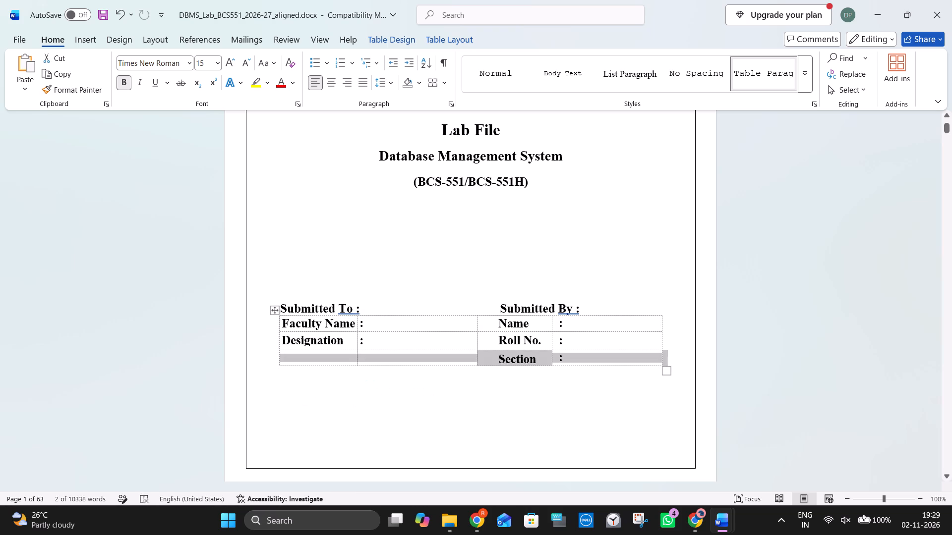
Shift the submission table's left border slightly outward so Faculty Name and Designation line up with the Submitted To label.
{"action": "left_click", "coordinate": [428, 418]}
{"action": "left_click", "coordinate": [515, 226]}
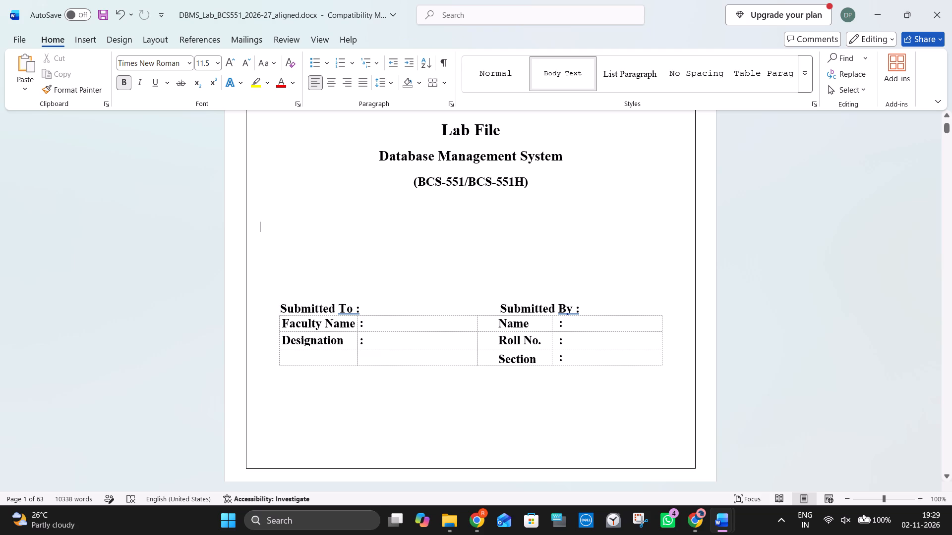
{"action": "left_click", "coordinate": [279, 339]}
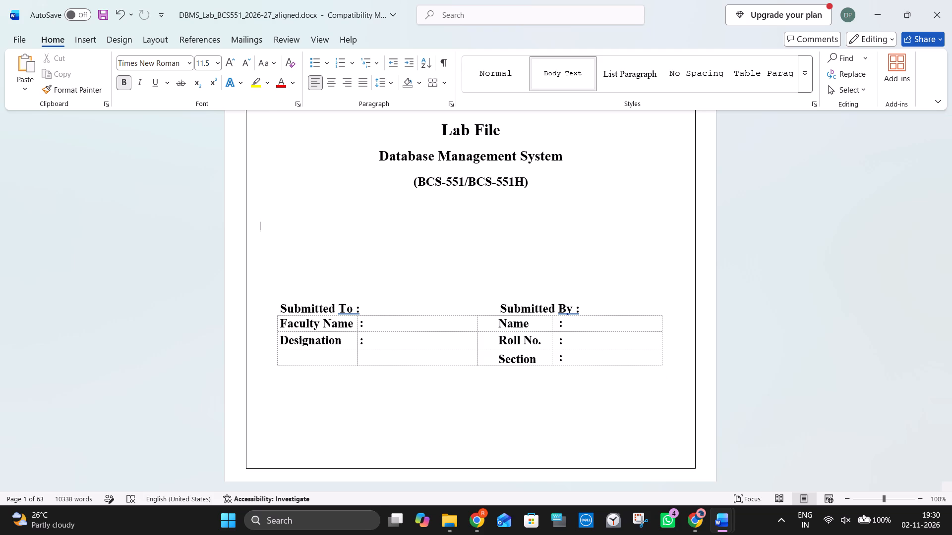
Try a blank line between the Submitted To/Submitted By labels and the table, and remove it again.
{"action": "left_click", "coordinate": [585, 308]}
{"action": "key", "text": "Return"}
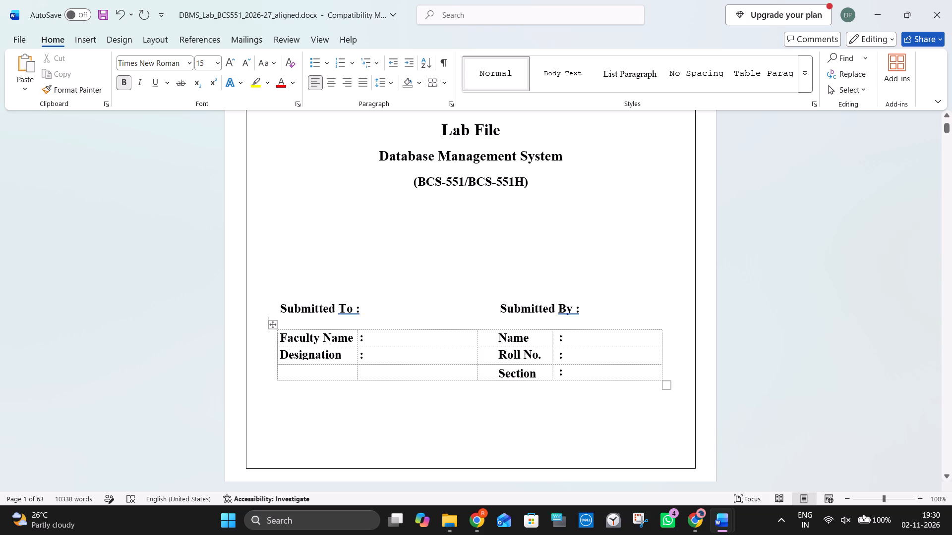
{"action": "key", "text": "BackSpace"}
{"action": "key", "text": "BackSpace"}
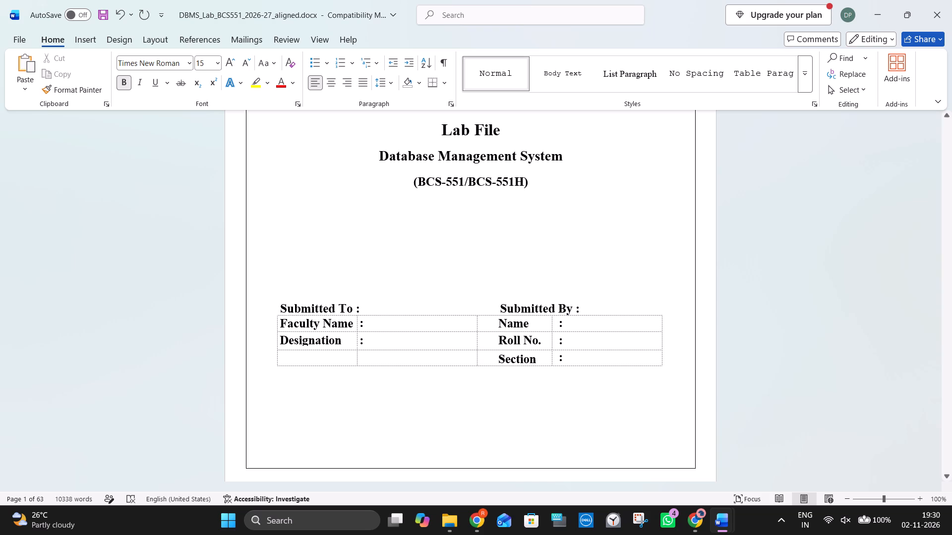
Try to move the whole submission table slightly down, away from the Submitted To and Submitted By labels.
{"action": "left_click", "coordinate": [341, 349]}
{"action": "left_click_drag", "start_coordinate": [273, 311], "coordinate": [273, 319]}
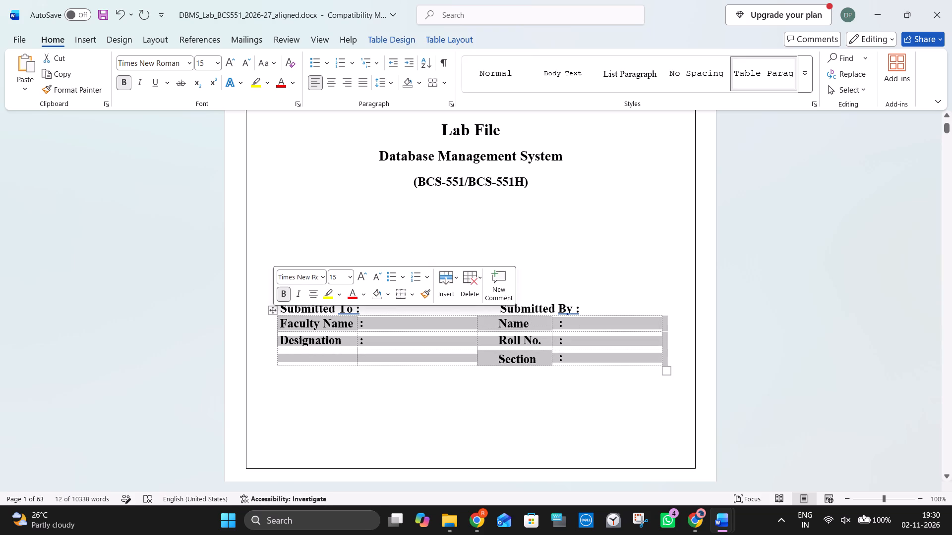
{"action": "left_click_drag", "start_coordinate": [273, 312], "coordinate": [275, 329]}
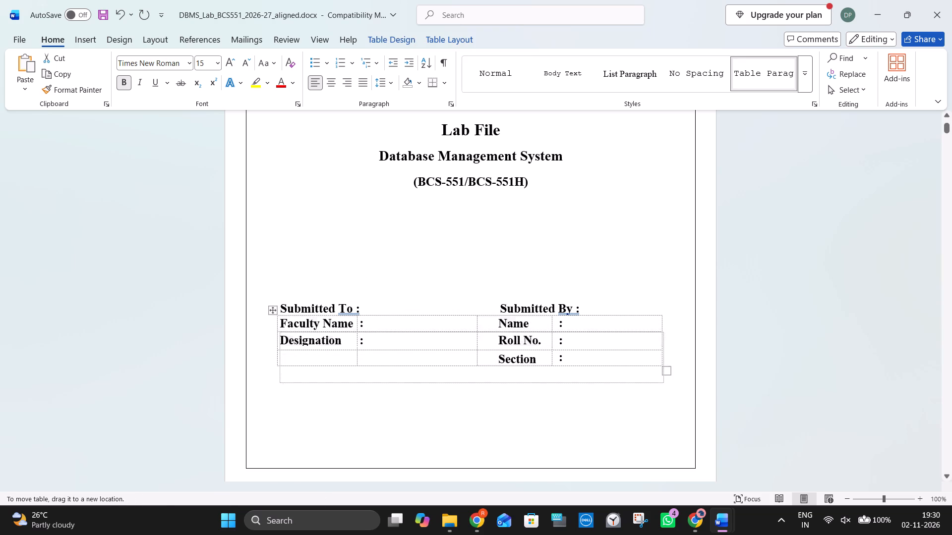
{"action": "left_click_drag", "start_coordinate": [275, 329], "coordinate": [273, 321]}
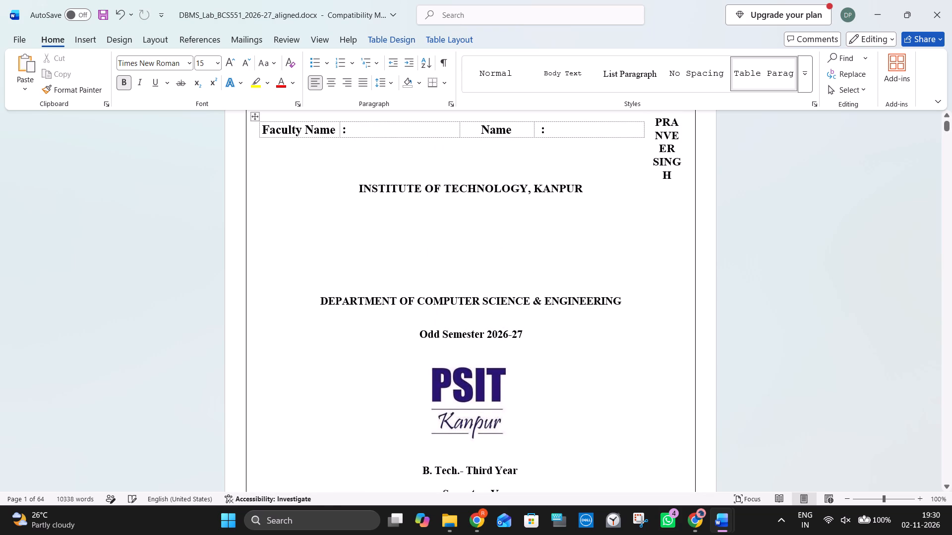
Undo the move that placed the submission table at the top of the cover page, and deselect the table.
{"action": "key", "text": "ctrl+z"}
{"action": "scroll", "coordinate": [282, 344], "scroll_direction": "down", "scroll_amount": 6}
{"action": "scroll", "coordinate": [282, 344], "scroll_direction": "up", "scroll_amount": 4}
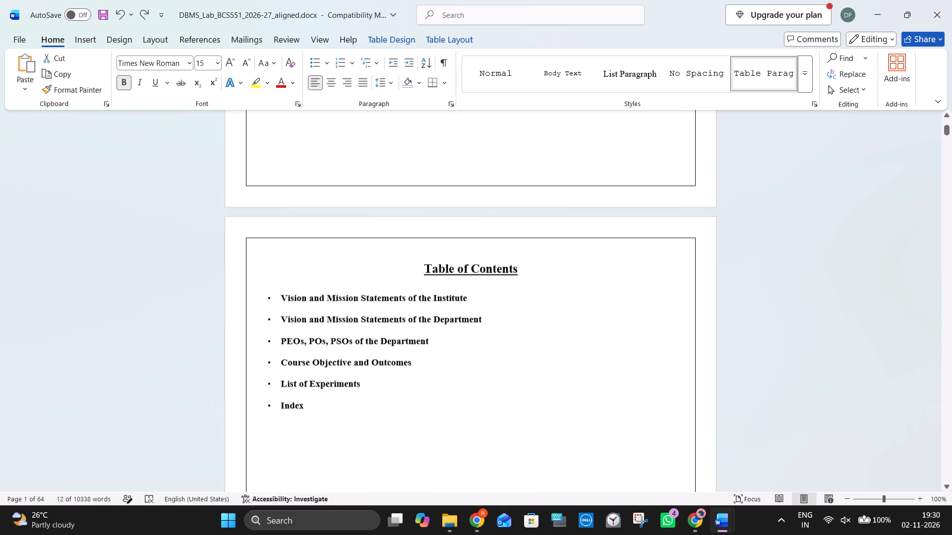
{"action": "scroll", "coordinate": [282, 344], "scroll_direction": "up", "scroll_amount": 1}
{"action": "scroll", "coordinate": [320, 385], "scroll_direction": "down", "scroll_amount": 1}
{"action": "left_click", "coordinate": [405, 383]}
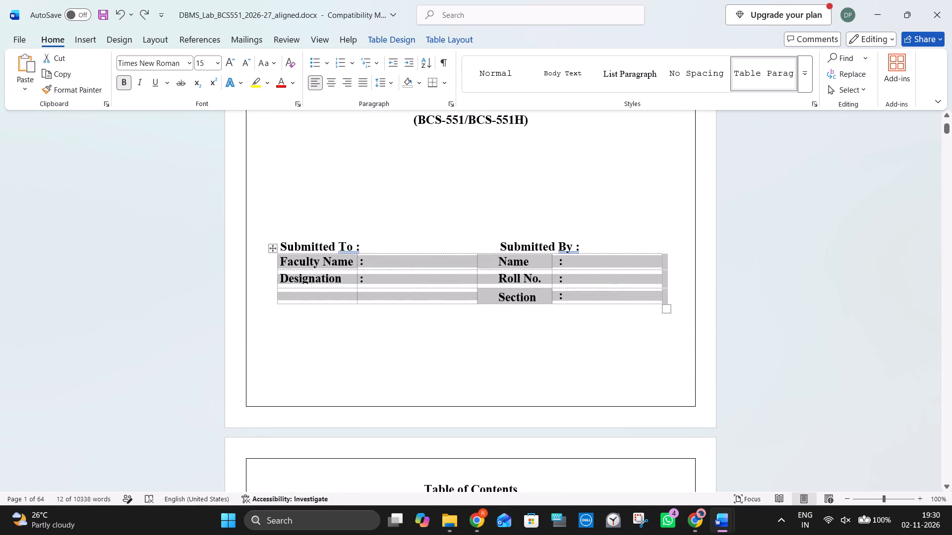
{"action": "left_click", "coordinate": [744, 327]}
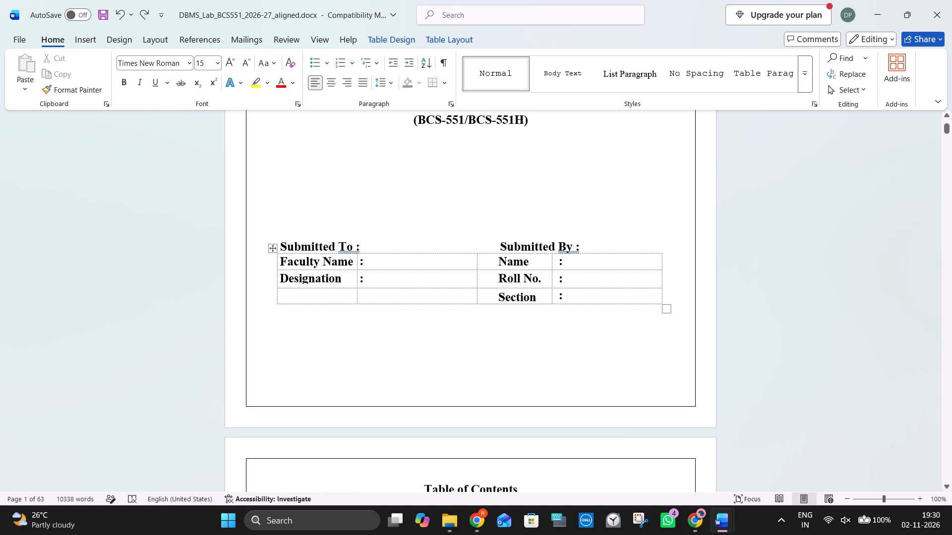
Review the cover page and the following pages of the DBMS lab file to check the layout.
{"action": "scroll", "coordinate": [744, 327], "scroll_direction": "up", "scroll_amount": 4}
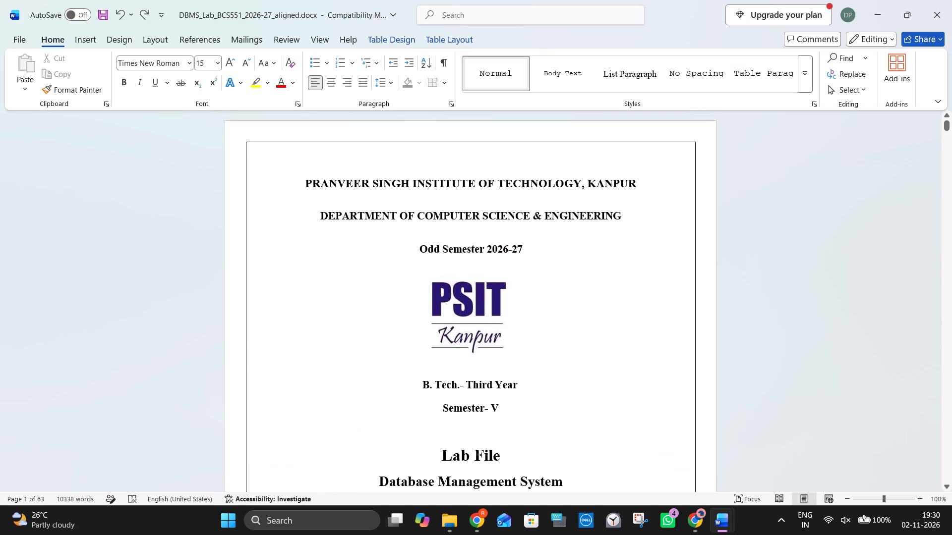
{"action": "scroll", "coordinate": [744, 327], "scroll_direction": "up", "scroll_amount": 1}
{"action": "scroll", "coordinate": [402, 327], "scroll_direction": "down", "scroll_amount": 18}
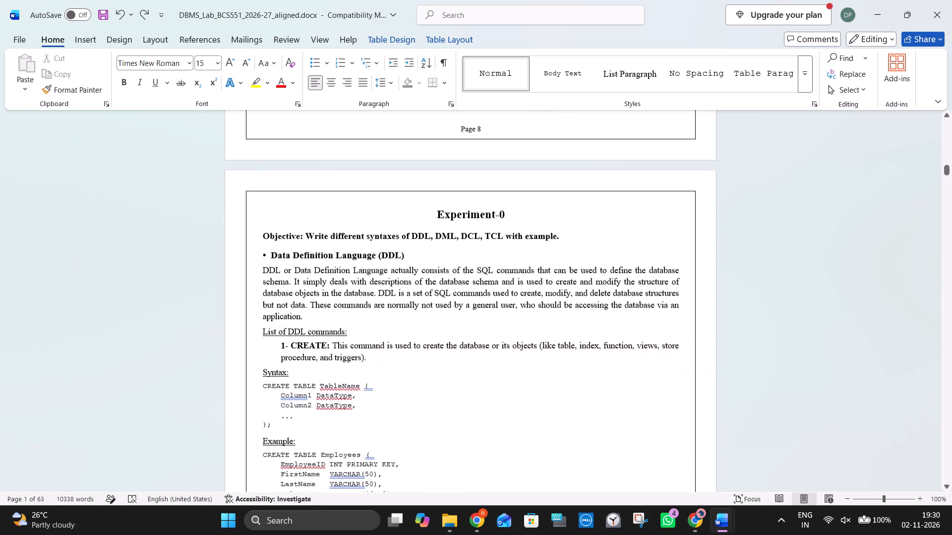
{"action": "scroll", "coordinate": [402, 327], "scroll_direction": "down", "scroll_amount": 3}
{"action": "scroll", "coordinate": [402, 327], "scroll_direction": "up", "scroll_amount": 20}
{"action": "scroll", "coordinate": [402, 327], "scroll_direction": "up", "scroll_amount": 1}
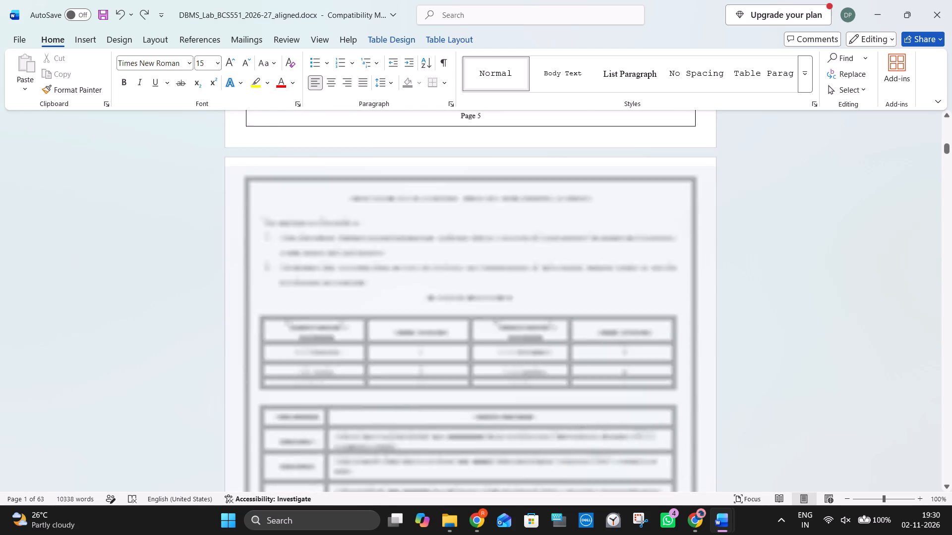
{"action": "scroll", "coordinate": [402, 327], "scroll_direction": "up", "scroll_amount": 16}
{"action": "scroll", "coordinate": [402, 327], "scroll_direction": "down", "scroll_amount": 3}
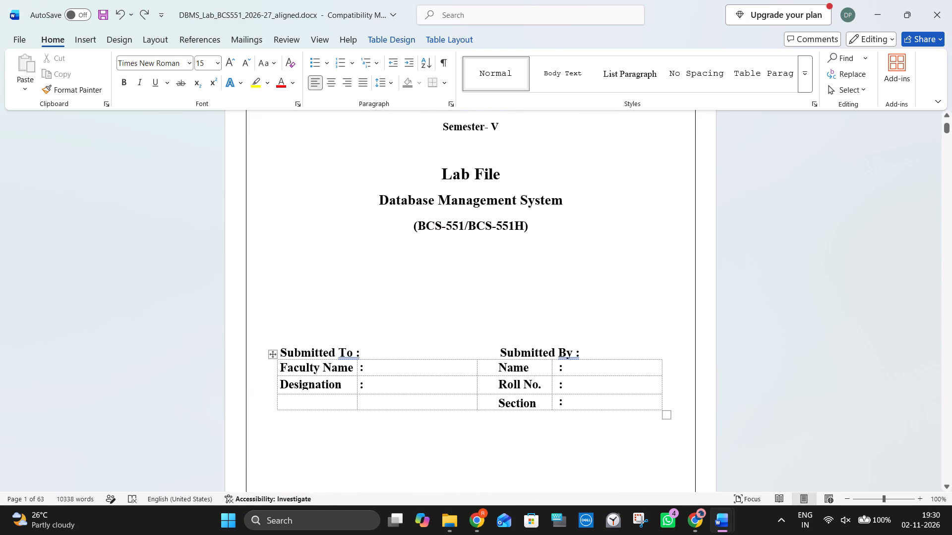
Save the DBMS lab document and close it.
{"action": "left_click", "coordinate": [782, 360]}
{"action": "left_click", "coordinate": [738, 414]}
{"action": "key", "text": "ctrl+s"}
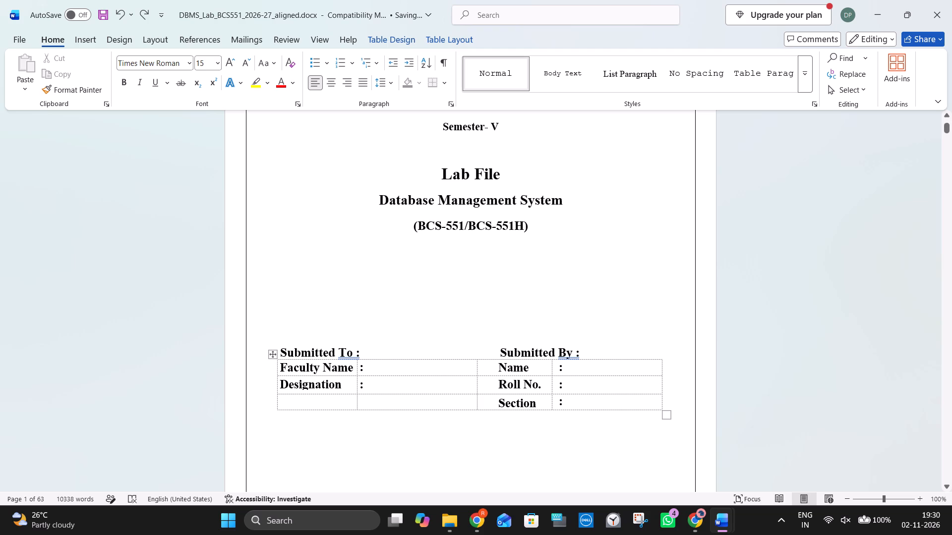
{"action": "left_click", "coordinate": [951, 0]}
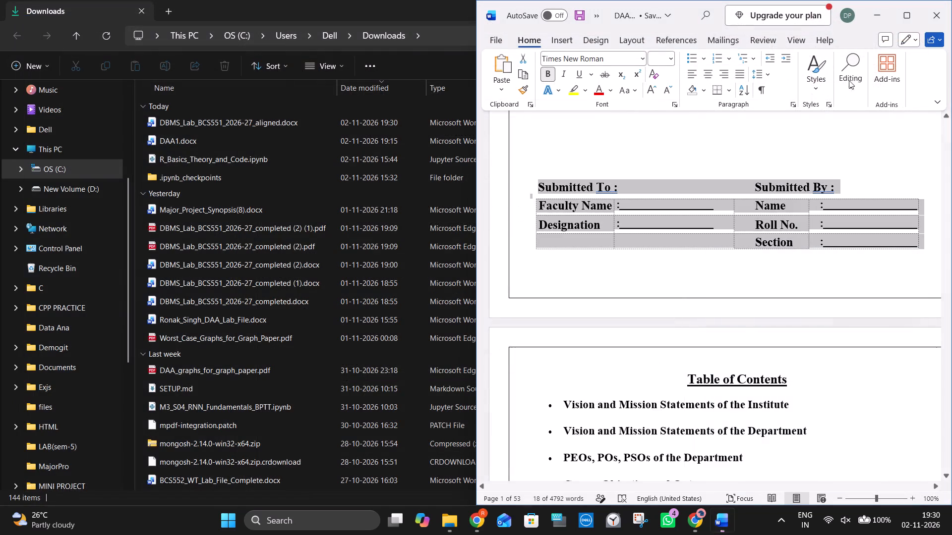
Look over the DAA1.docx cover page once more and close the document.
{"action": "left_click", "coordinate": [680, 371]}
{"action": "scroll", "coordinate": [680, 371], "scroll_direction": "up", "scroll_amount": 5}
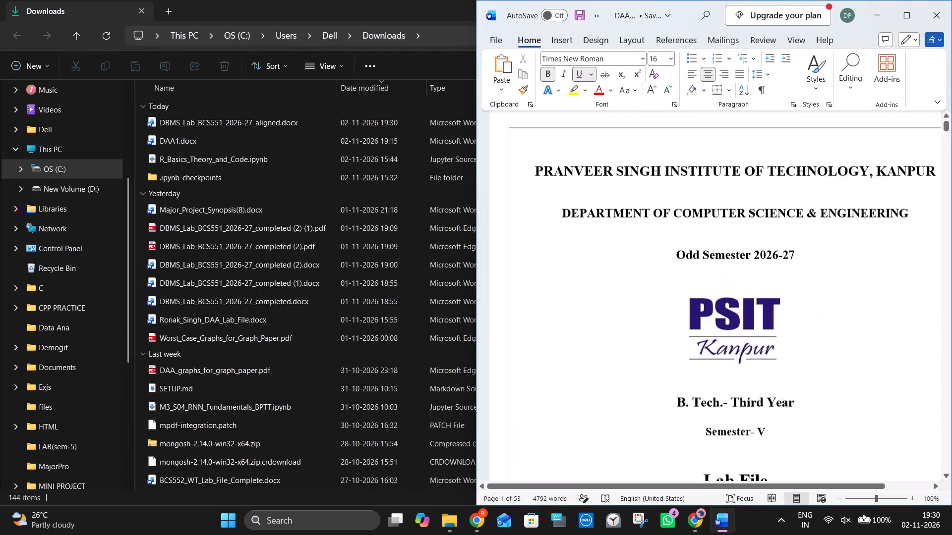
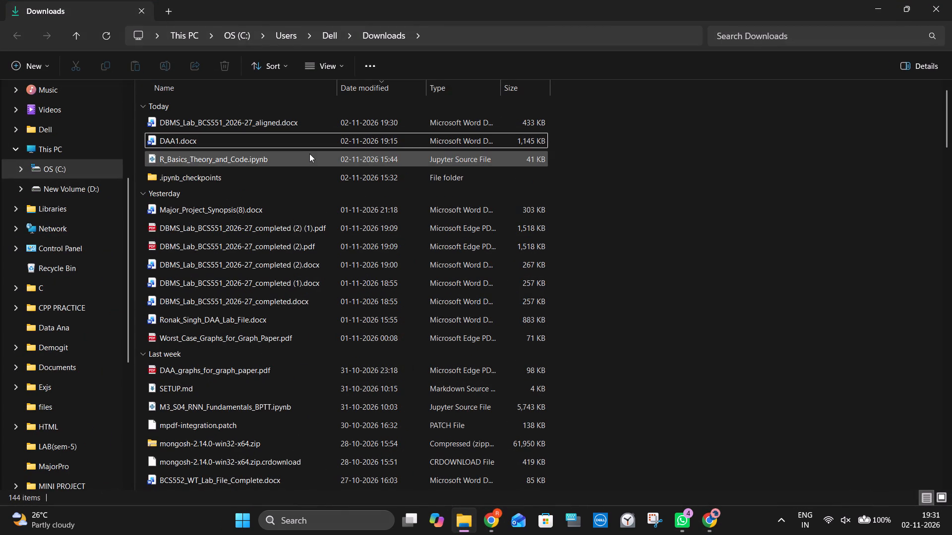
{"action": "double_click", "coordinate": [301, 126]}
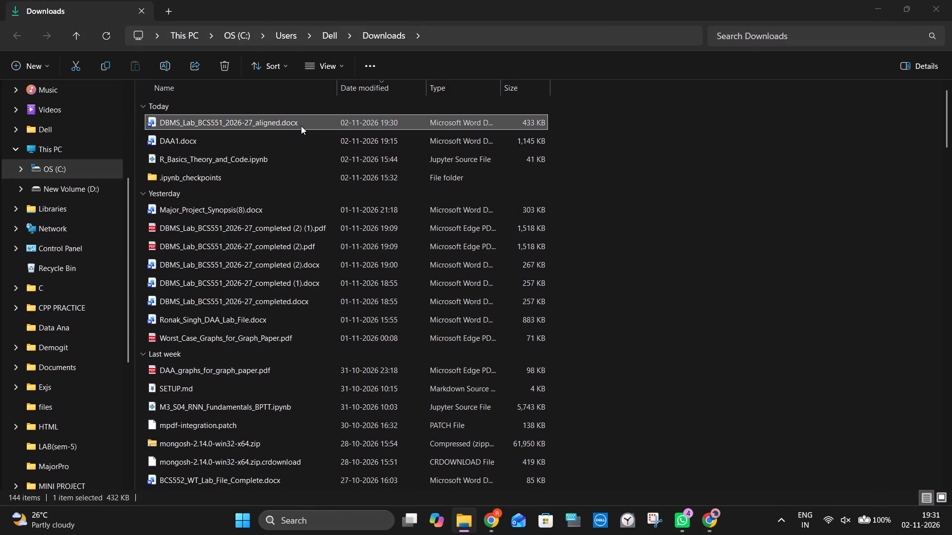
{"action": "scroll", "coordinate": [417, 307], "scroll_direction": "down", "scroll_amount": 1}
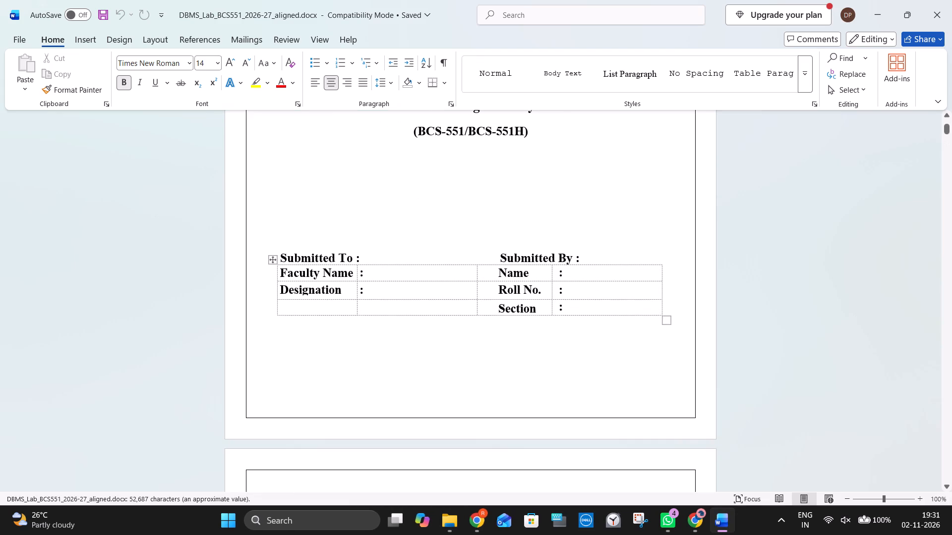
{"action": "scroll", "coordinate": [417, 307], "scroll_direction": "down", "scroll_amount": 1}
{"action": "scroll", "coordinate": [417, 307], "scroll_direction": "up", "scroll_amount": 3}
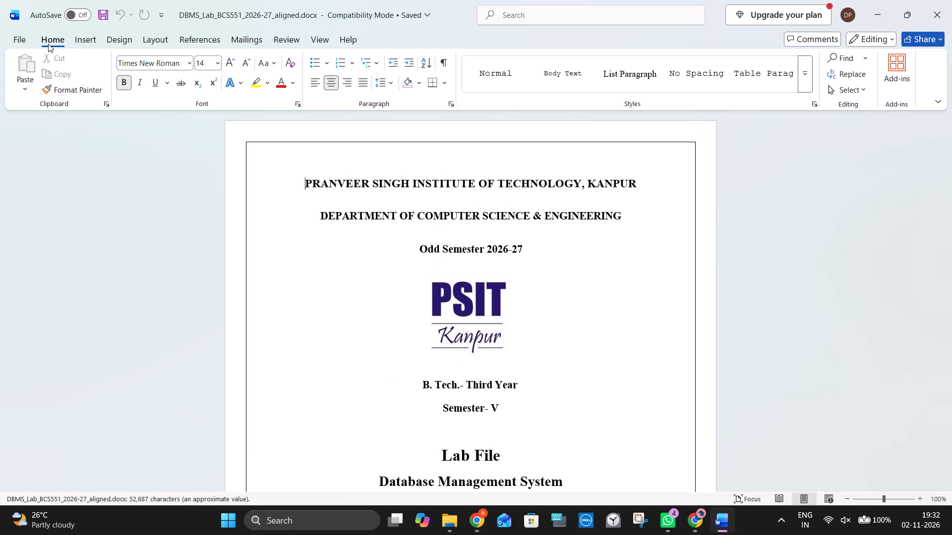
Check the DBMS lab file's cover page in the print preview.
{"action": "left_click", "coordinate": [34, 36]}
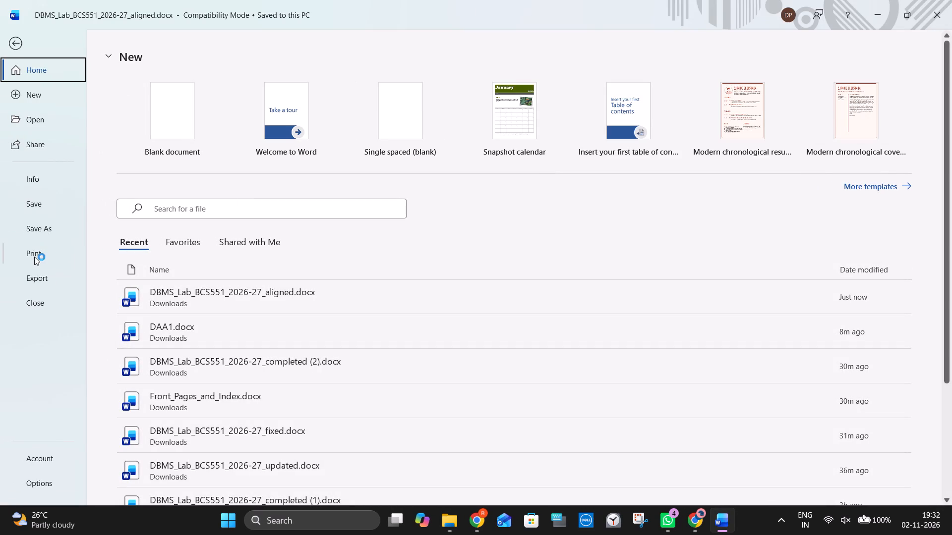
{"action": "left_click", "coordinate": [34, 257]}
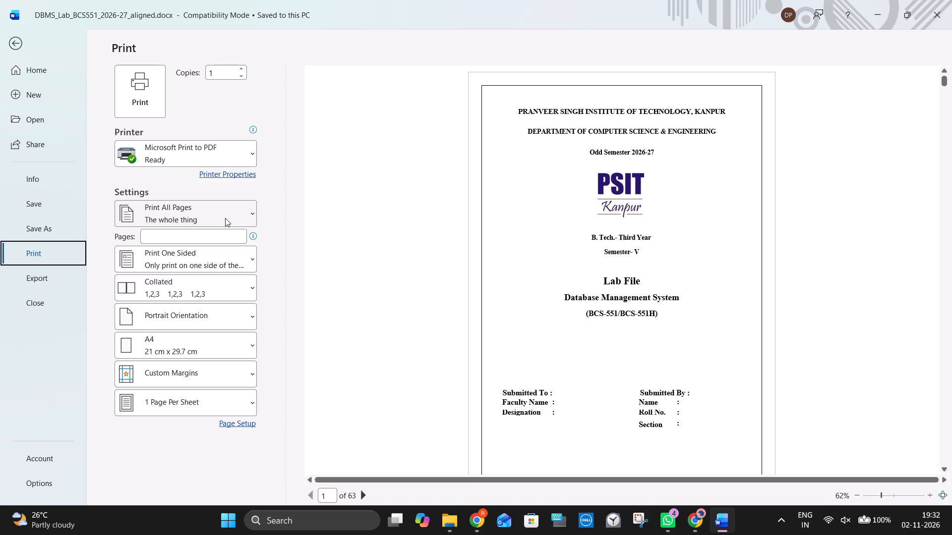
{"action": "left_click", "coordinate": [868, 11]}
{"action": "left_click", "coordinate": [721, 529]}
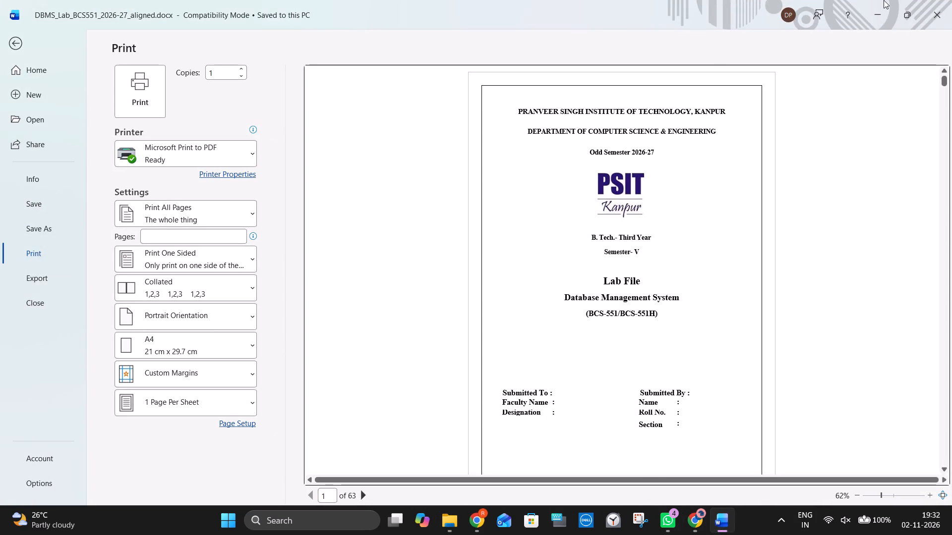
Return to the document and move the submission table's middle column border rightward, shifting the Name, Roll No. and Section labels.
{"action": "left_click", "coordinate": [38, 70]}
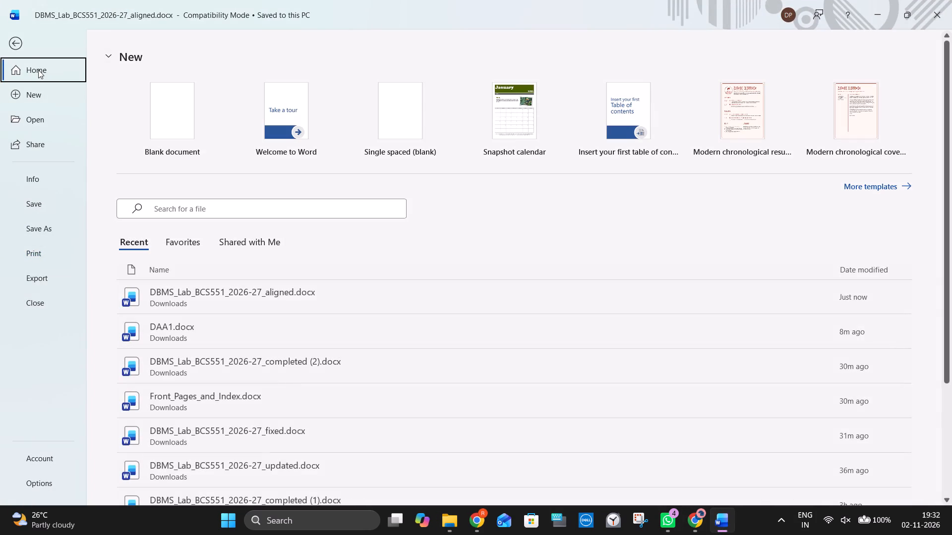
{"action": "left_click", "coordinate": [24, 54]}
{"action": "scroll", "coordinate": [346, 304], "scroll_direction": "down", "scroll_amount": 1}
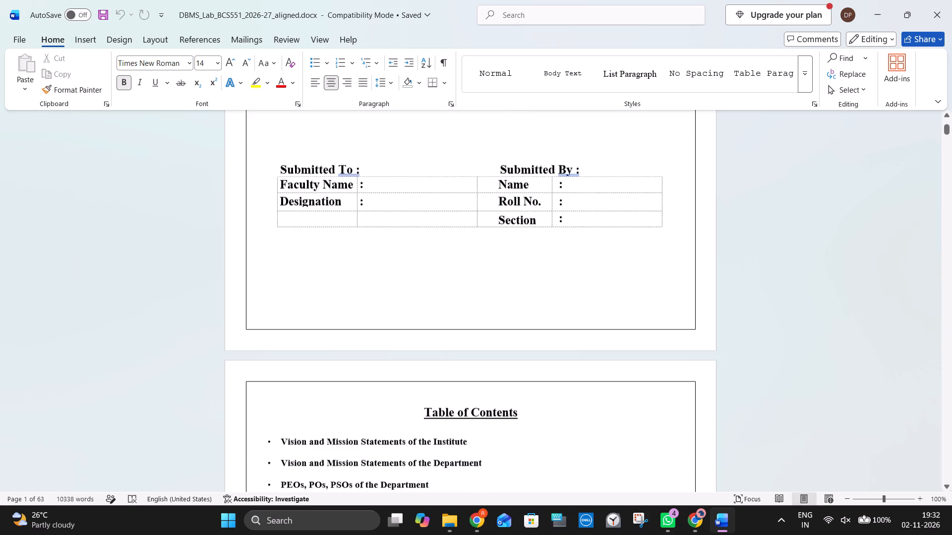
{"action": "scroll", "coordinate": [346, 304], "scroll_direction": "down", "scroll_amount": 1}
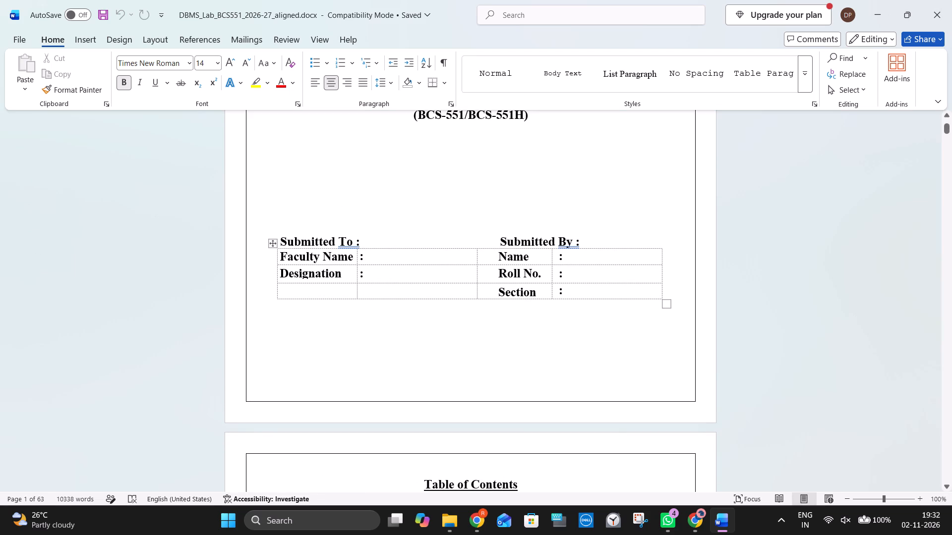
{"action": "left_click_drag", "start_coordinate": [476, 271], "coordinate": [488, 278]}
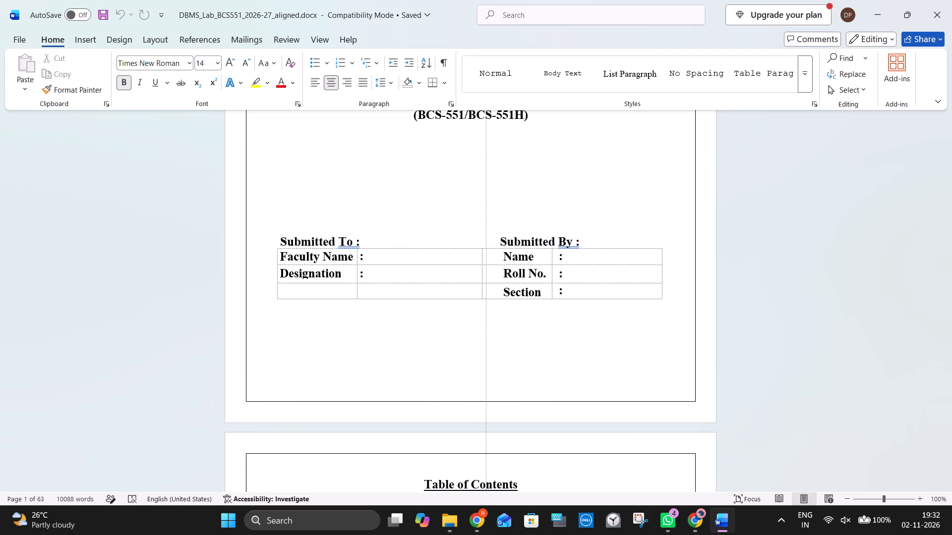
{"action": "left_click_drag", "start_coordinate": [488, 278], "coordinate": [487, 278]}
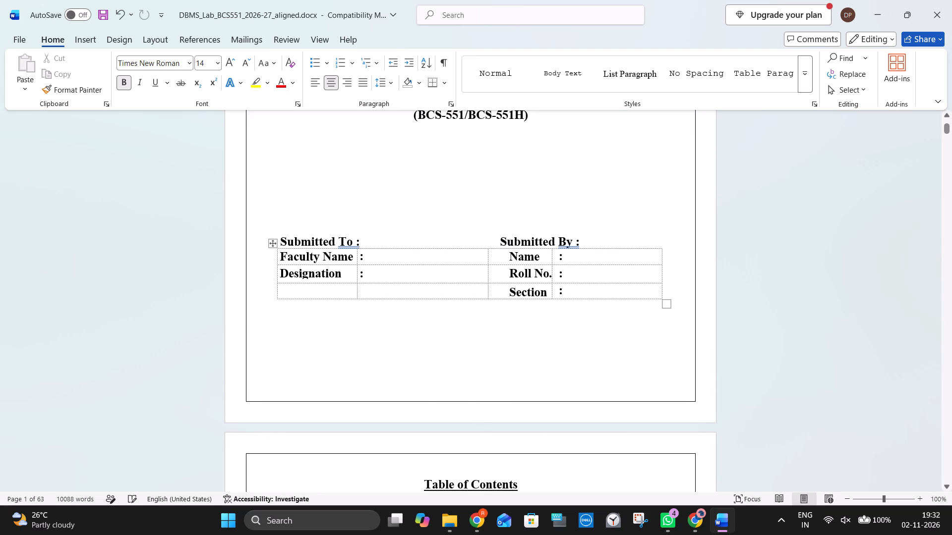
{"action": "left_click", "coordinate": [551, 274]}
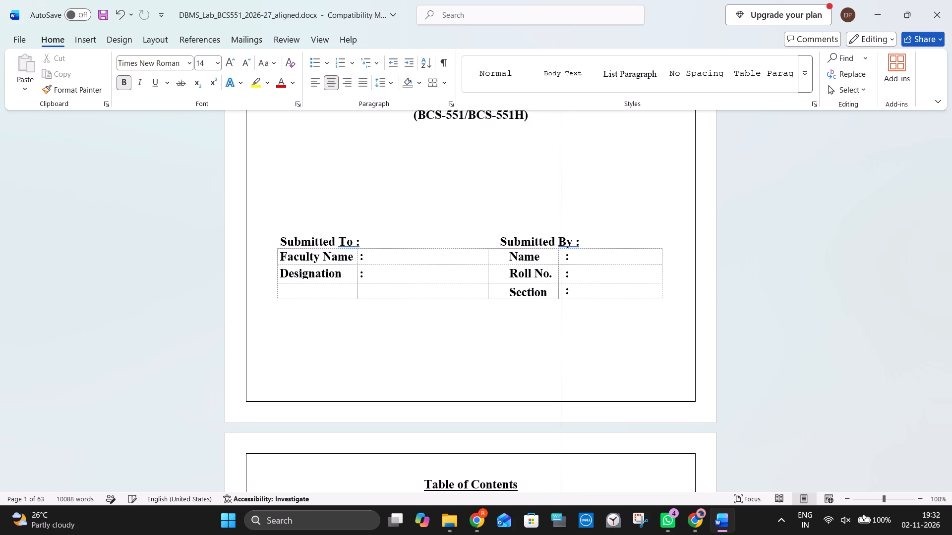
Insert three spaces before "Submitted By :" to line it up with the Name, Roll No. and Section labels.
{"action": "left_click", "coordinate": [499, 238]}
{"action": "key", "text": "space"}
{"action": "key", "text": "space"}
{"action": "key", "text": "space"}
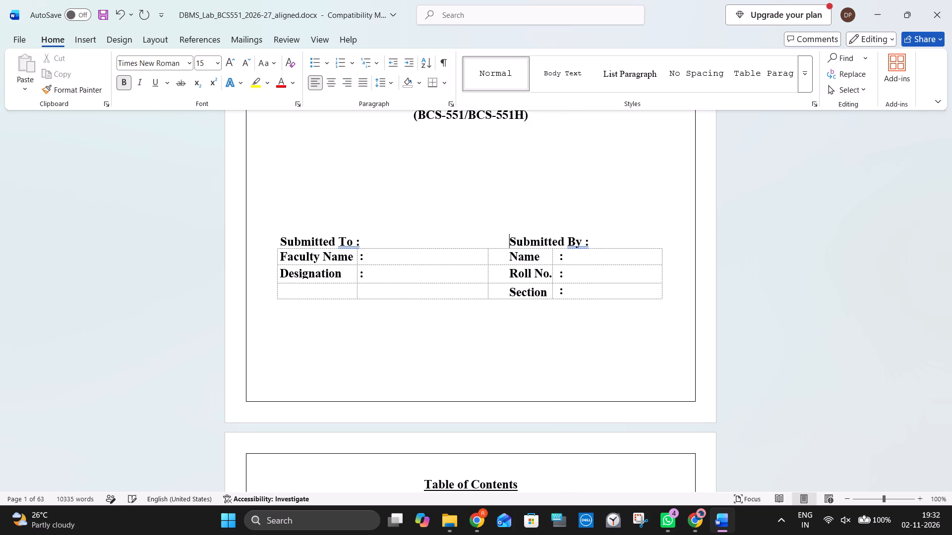
{"action": "left_click", "coordinate": [507, 353]}
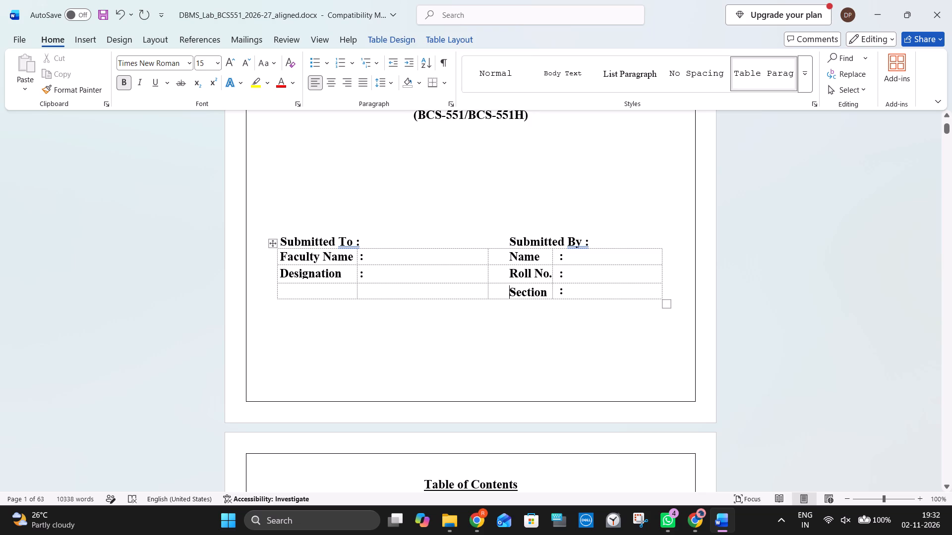
Check the adjusted submission block on the cover page in the print preview.
{"action": "left_click", "coordinate": [20, 43]}
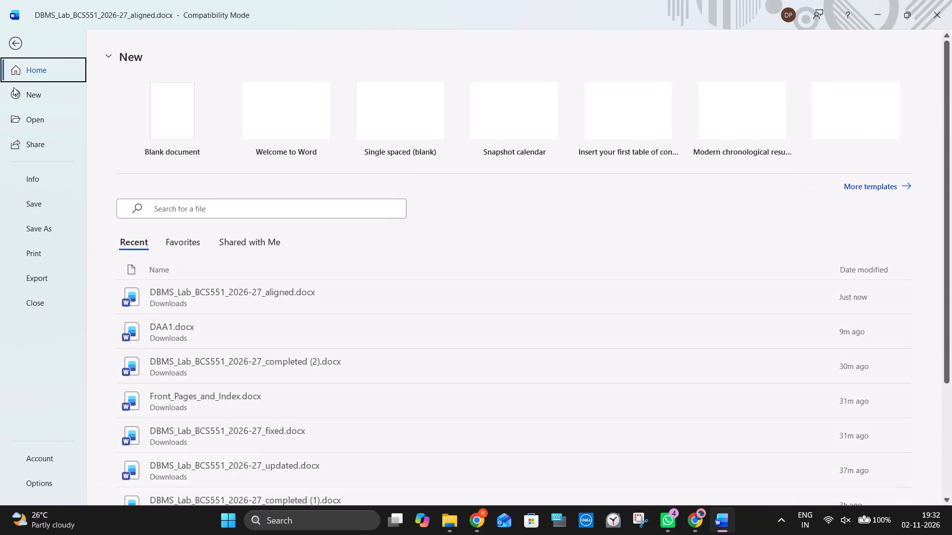
{"action": "left_click", "coordinate": [29, 252]}
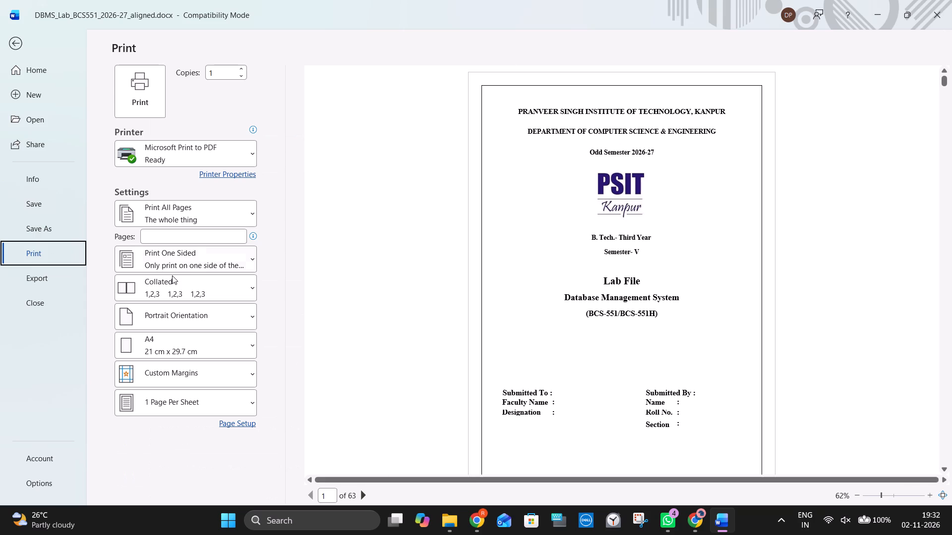
Return to the document from the print preview and save the DBMS lab file.
{"action": "left_click", "coordinate": [8, 49]}
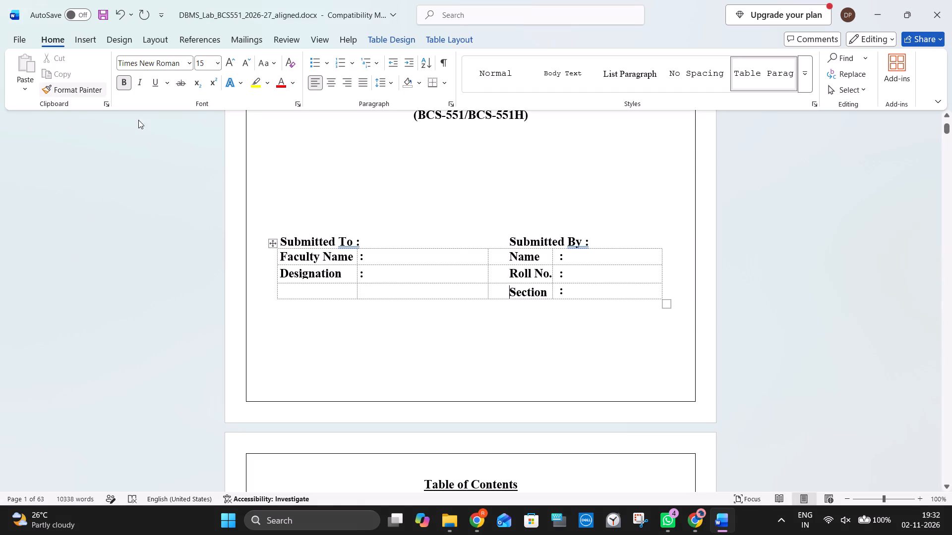
{"action": "key", "text": "ctrl+s"}
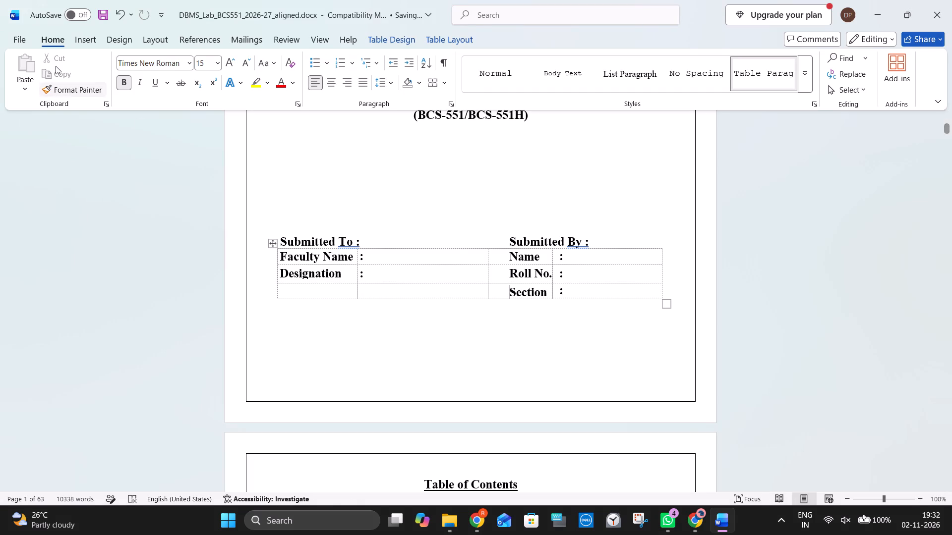
Check the saved cover page's submission block again in the print preview.
{"action": "left_click", "coordinate": [19, 38]}
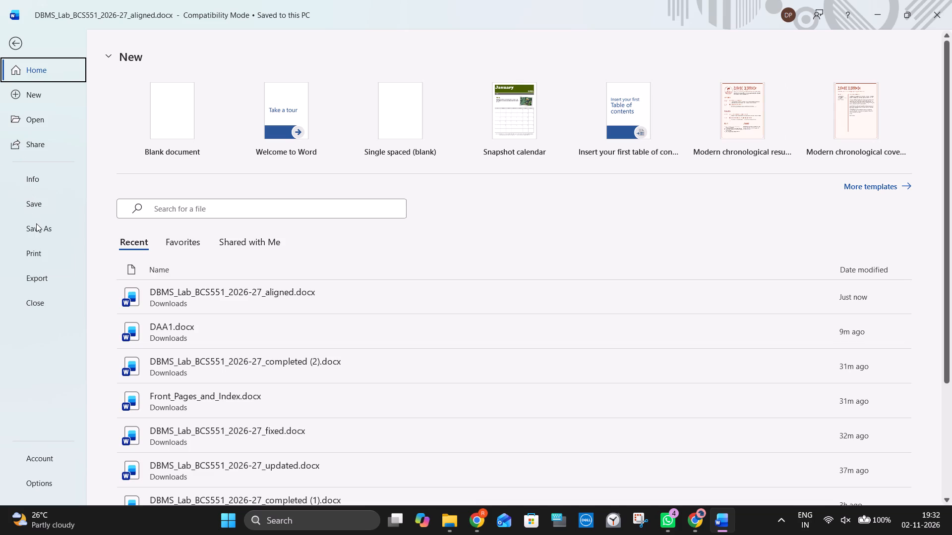
{"action": "left_click", "coordinate": [39, 250]}
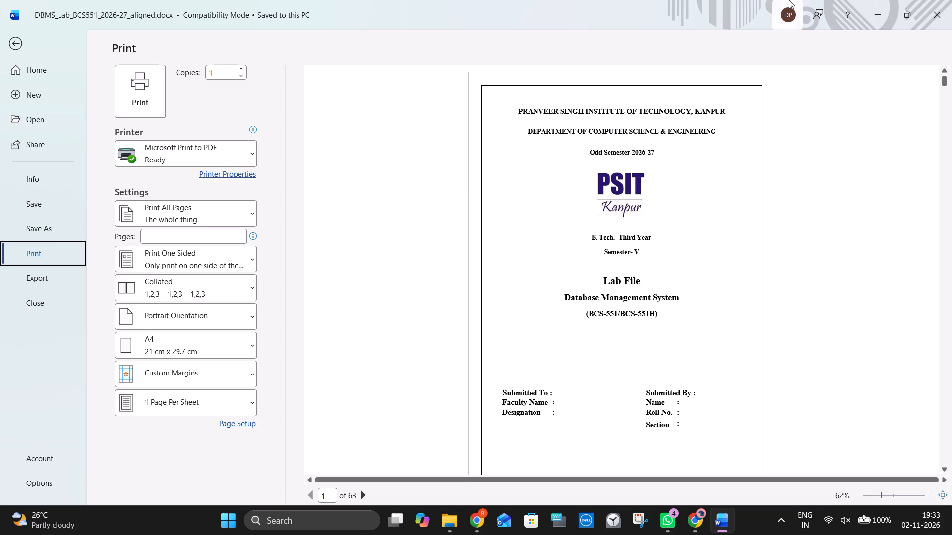
{"action": "left_click", "coordinate": [878, 7]}
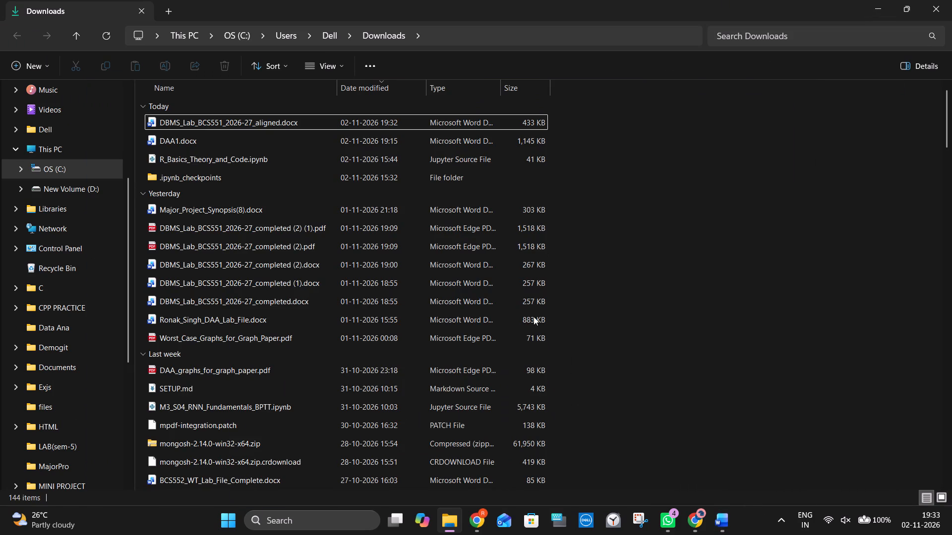
Return to the DBMS lab document from the print preview and insert three spaces before the "Submitted By :" heading.
{"action": "left_click", "coordinate": [723, 528]}
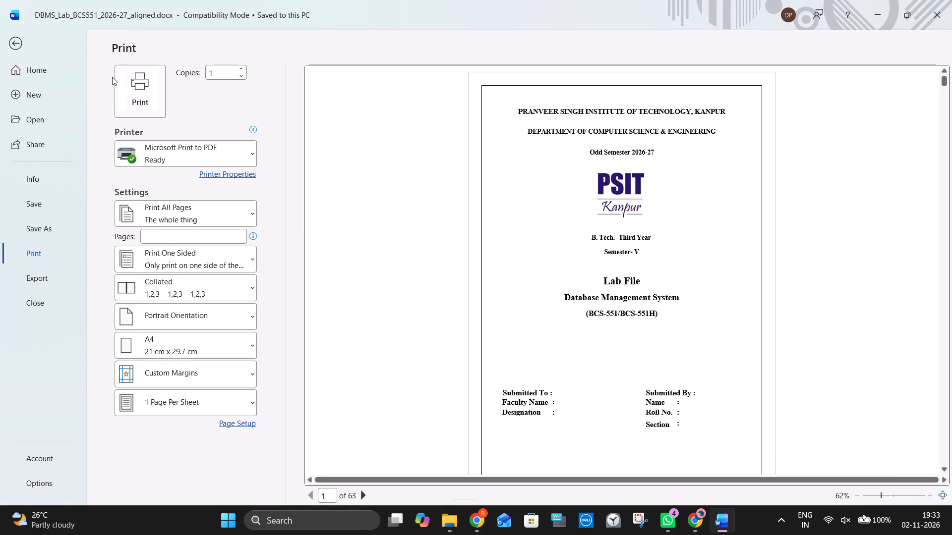
{"action": "left_click", "coordinate": [19, 42]}
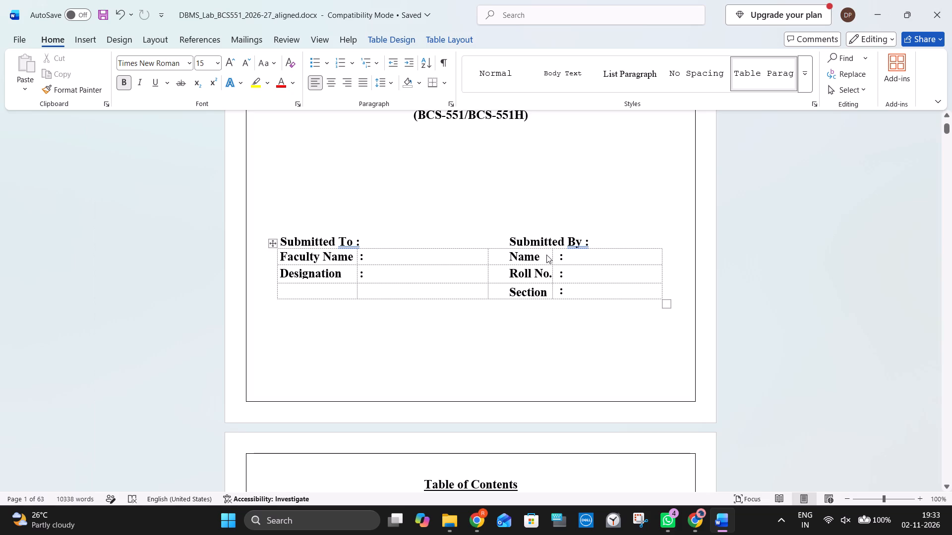
{"action": "left_click", "coordinate": [515, 241]}
{"action": "key", "text": "Left"}
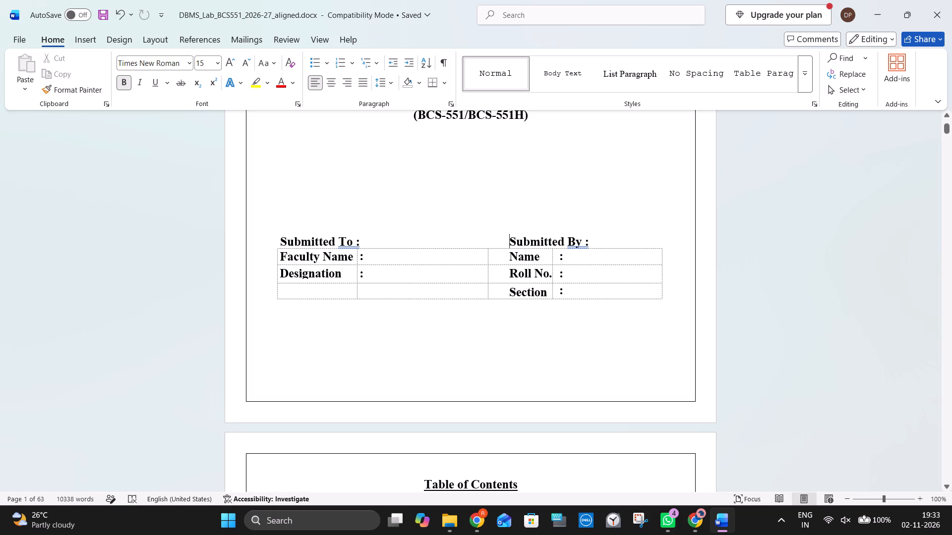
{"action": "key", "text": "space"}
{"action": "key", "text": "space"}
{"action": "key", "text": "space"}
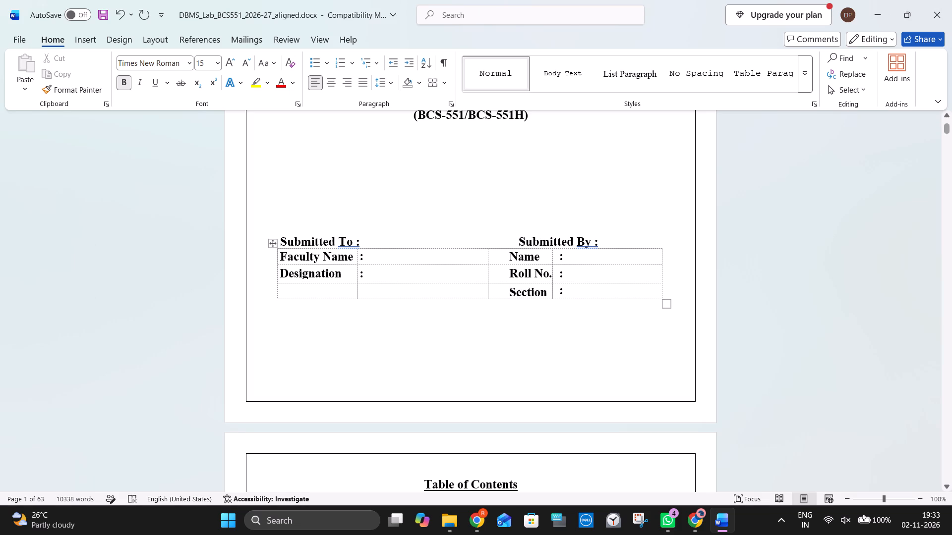
Shift the submission table's colon column and then its Name, Roll No. and Section label column rightward beneath the "Submitted By :" heading.
{"action": "double_click", "coordinate": [551, 274]}
{"action": "left_click_drag", "start_coordinate": [552, 274], "coordinate": [562, 276]}
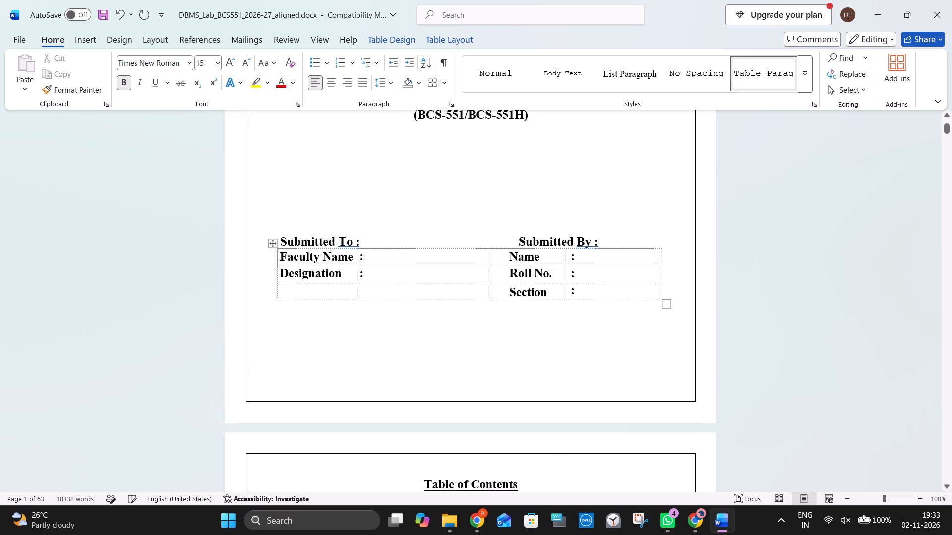
{"action": "double_click", "coordinate": [486, 273]}
{"action": "left_click_drag", "start_coordinate": [487, 273], "coordinate": [490, 273]}
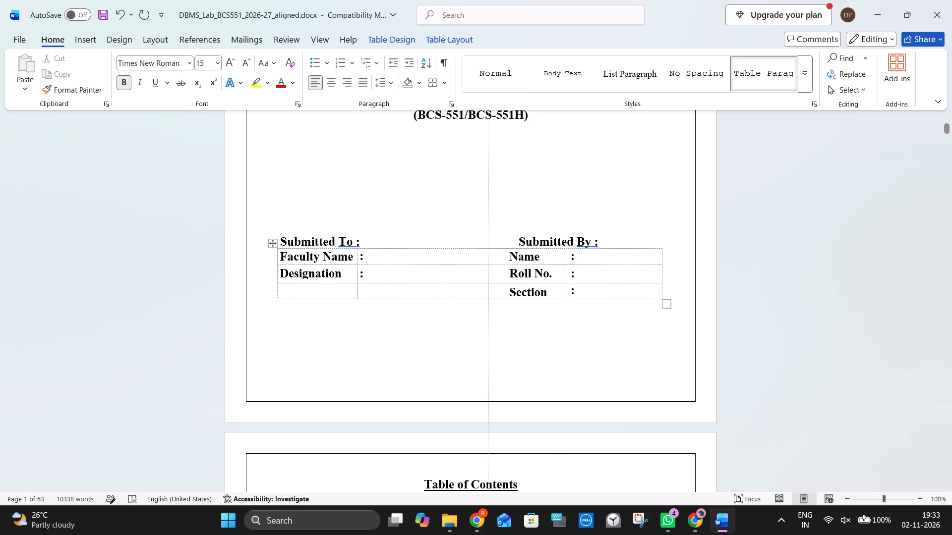
{"action": "left_click_drag", "start_coordinate": [490, 273], "coordinate": [494, 275]}
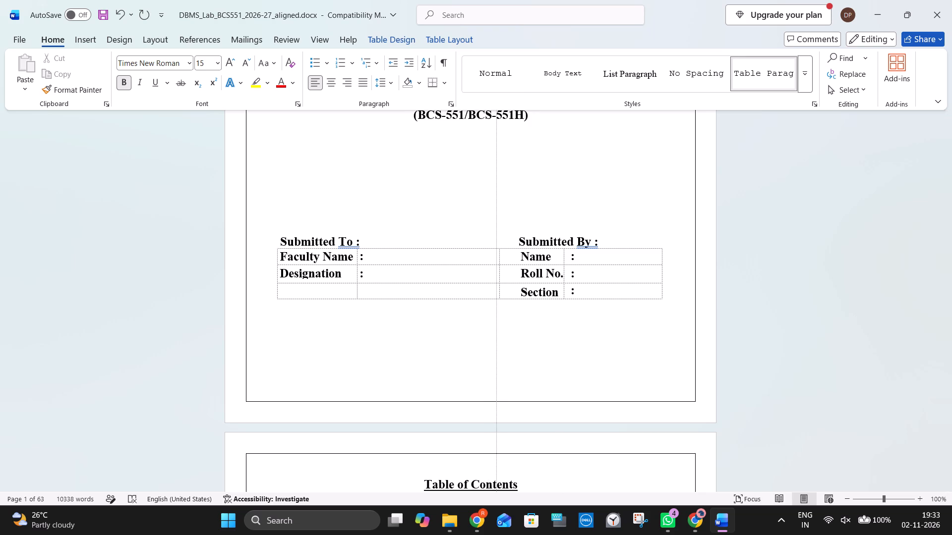
{"action": "left_click_drag", "start_coordinate": [494, 275], "coordinate": [499, 275]}
Add one more space before "Submitted By :" to line it up with the labels below, and save the document.
{"action": "left_click", "coordinate": [517, 240]}
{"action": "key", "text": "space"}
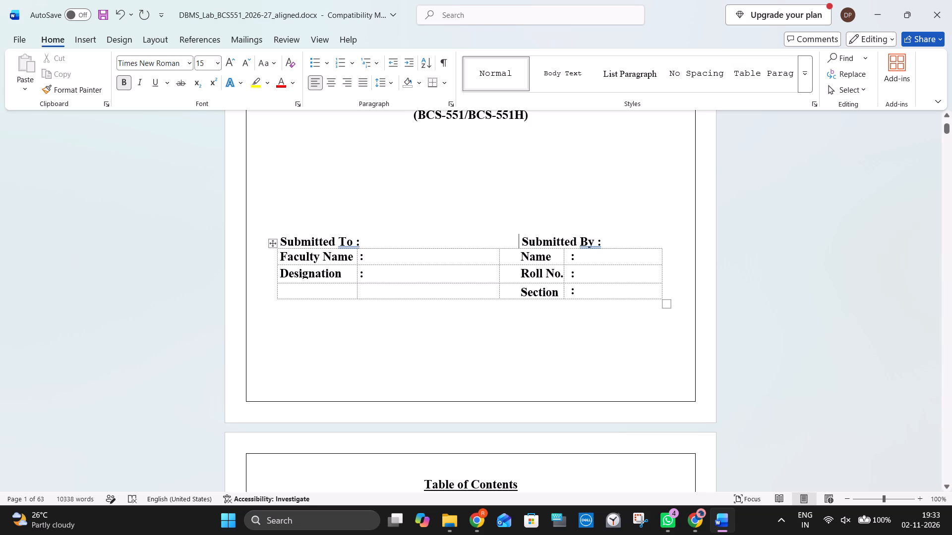
{"action": "left_click", "coordinate": [570, 338]}
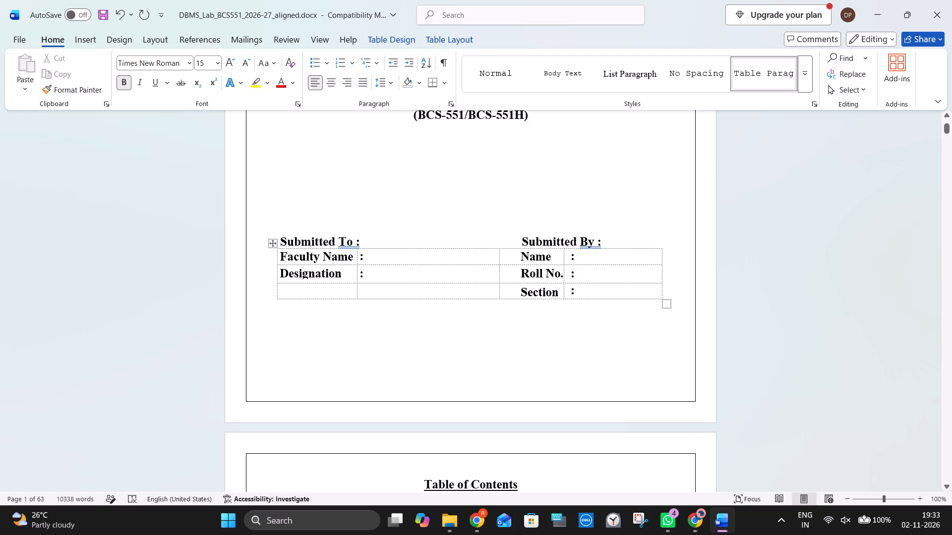
{"action": "key", "text": "ctrl+s"}
Open the print preview to check the realigned cover page.
{"action": "left_click", "coordinate": [24, 34]}
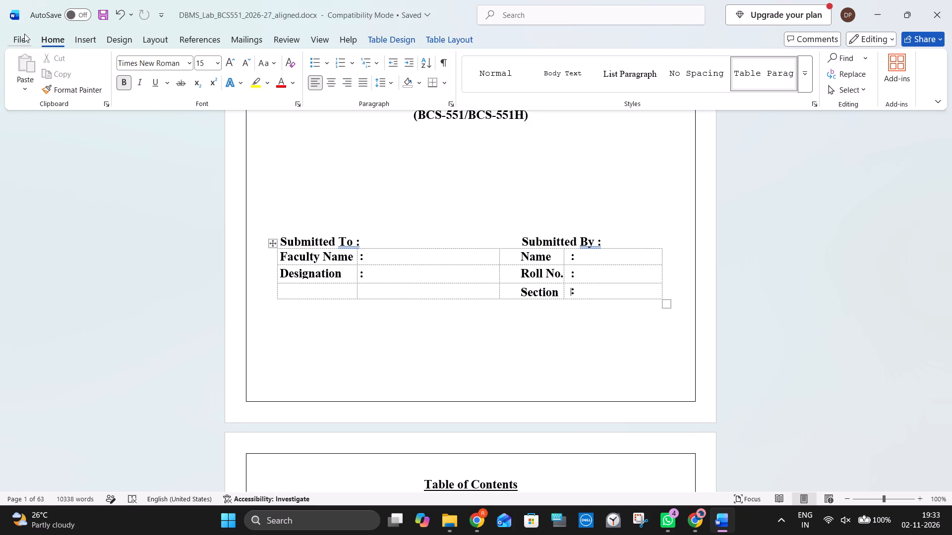
{"action": "left_click", "coordinate": [34, 249]}
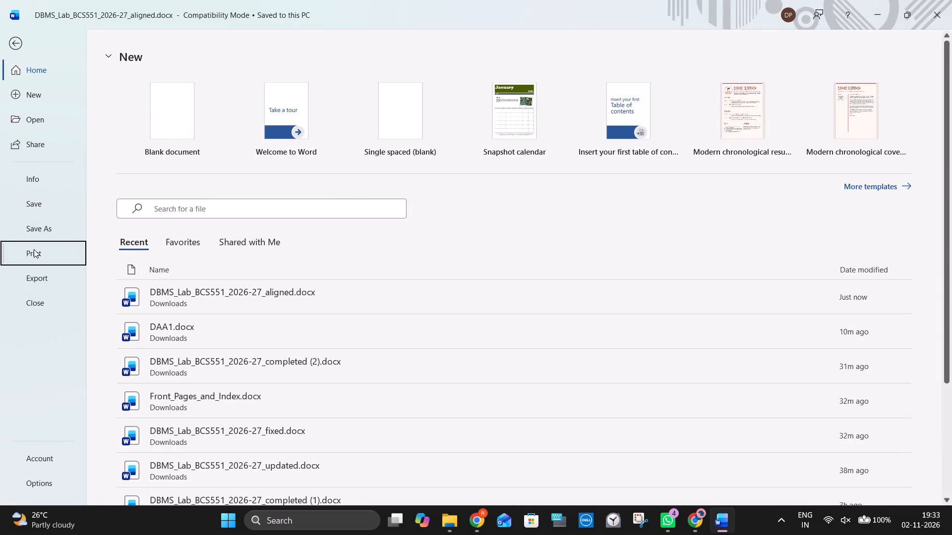
Print only page 1 of the DBMS lab file to a PDF on the Desktop named "DBms front".
{"action": "double_click", "coordinate": [34, 249]}
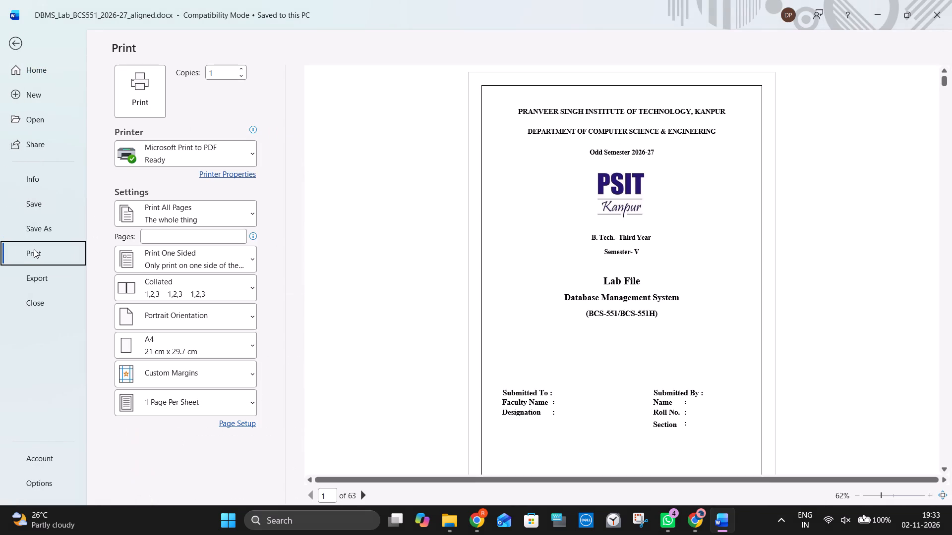
{"action": "scroll", "coordinate": [409, 320], "scroll_direction": "down", "scroll_amount": 1}
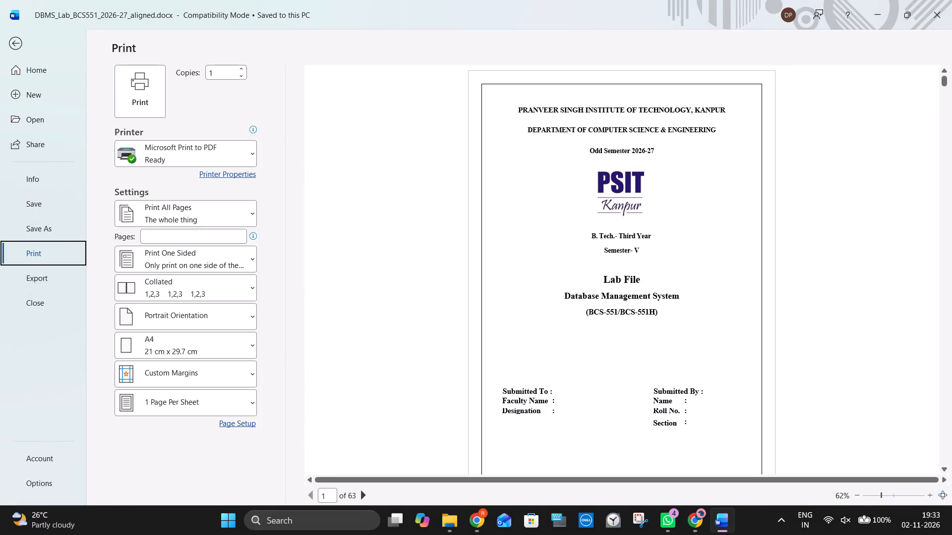
{"action": "left_click", "coordinate": [215, 237]}
{"action": "key", "text": "1"}
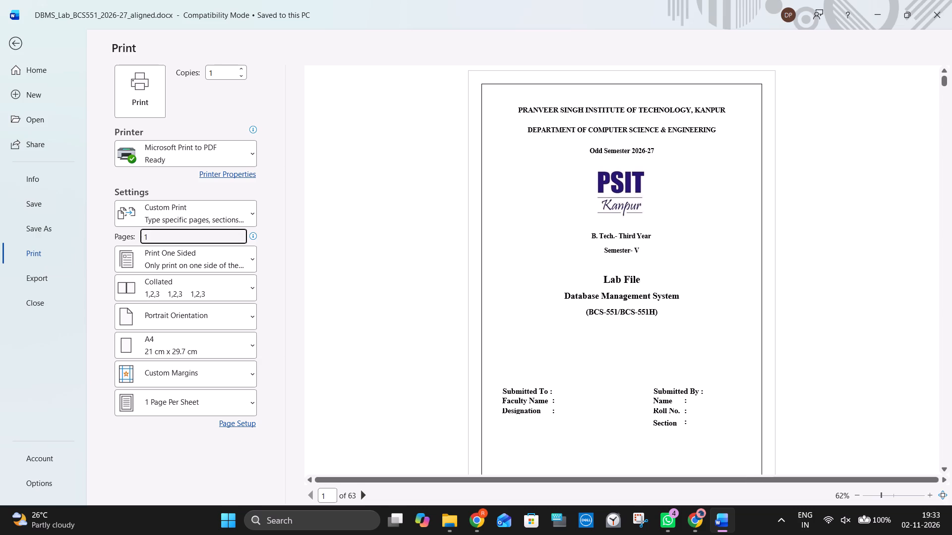
{"action": "left_click", "coordinate": [150, 99]}
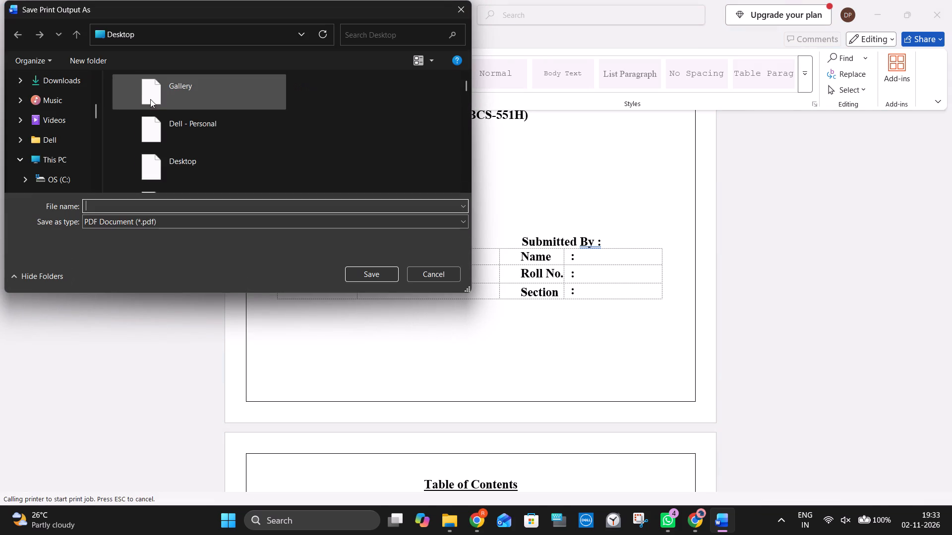
{"action": "left_click", "coordinate": [232, 204]}
{"action": "type", "text": "DB"}
{"action": "key", "text": "s"}
{"action": "key", "text": "BackSpace"}
{"action": "type", "text": "ms"}
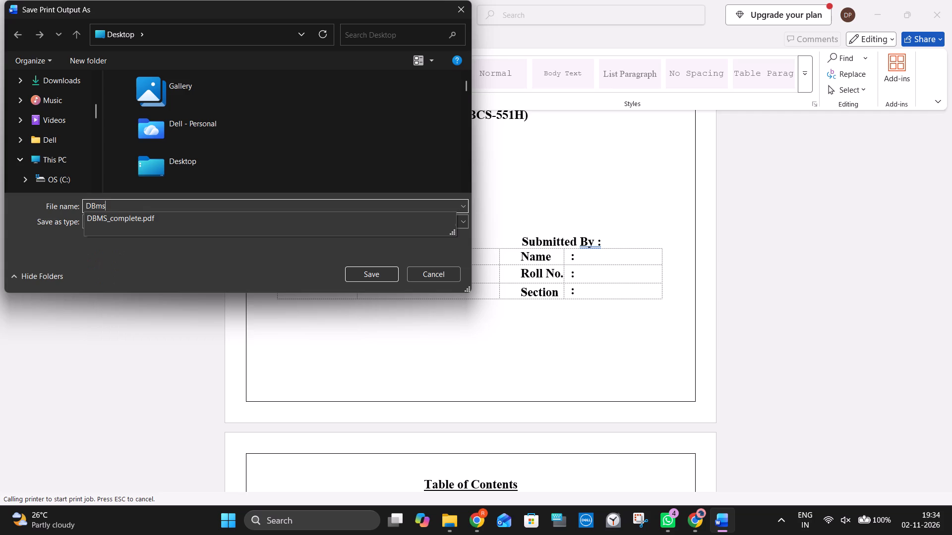
{"action": "key", "text": "space"}
{"action": "type", "text": "front"}
{"action": "key", "text": "Return"}
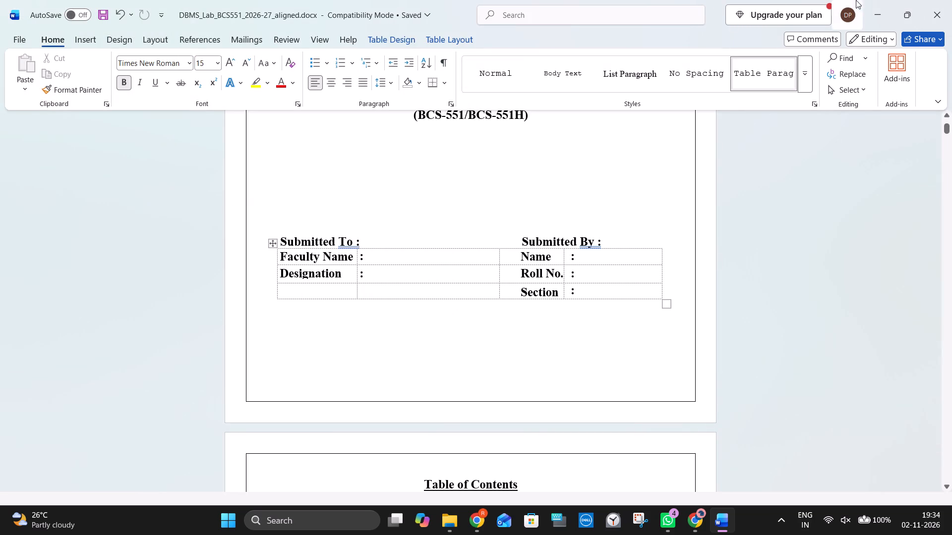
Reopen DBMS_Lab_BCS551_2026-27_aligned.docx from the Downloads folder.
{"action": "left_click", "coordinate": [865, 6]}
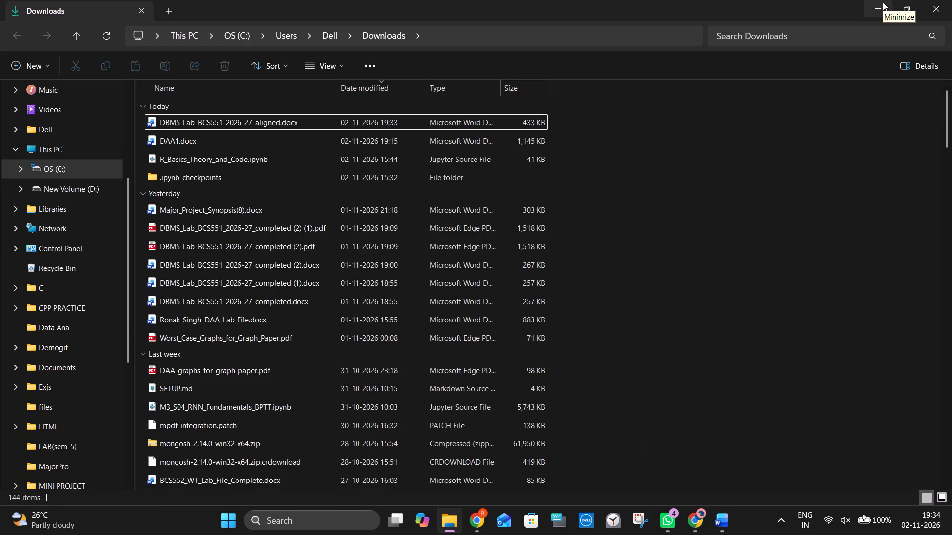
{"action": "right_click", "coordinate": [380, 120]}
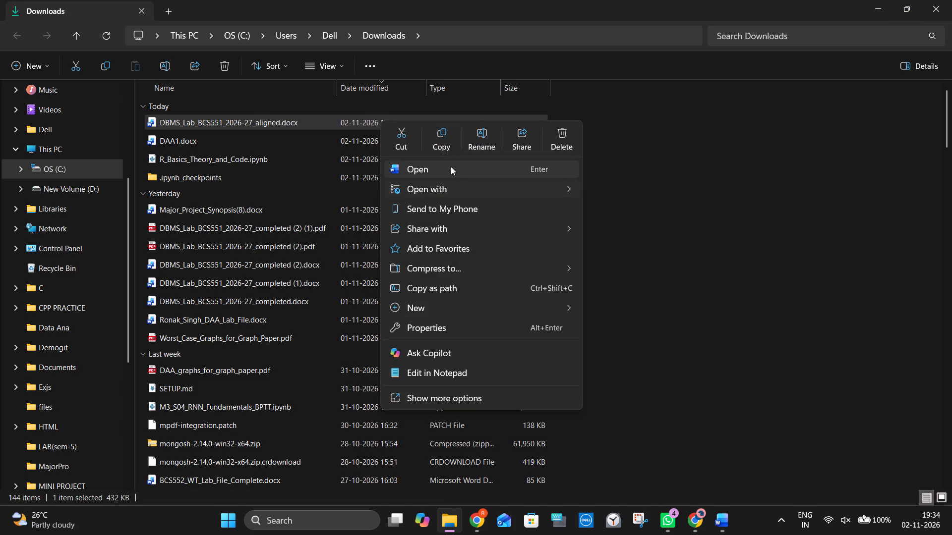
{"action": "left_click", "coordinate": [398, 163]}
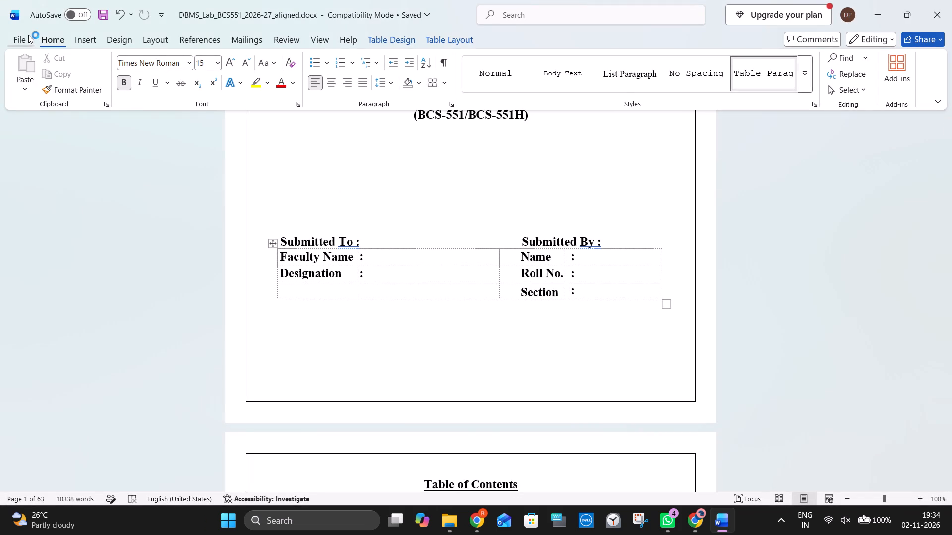
Print all pages of the DBMS lab file to a PDF on the Desktop named "DBMS", and close the document.
{"action": "left_click", "coordinate": [23, 35]}
{"action": "left_click", "coordinate": [42, 249]}
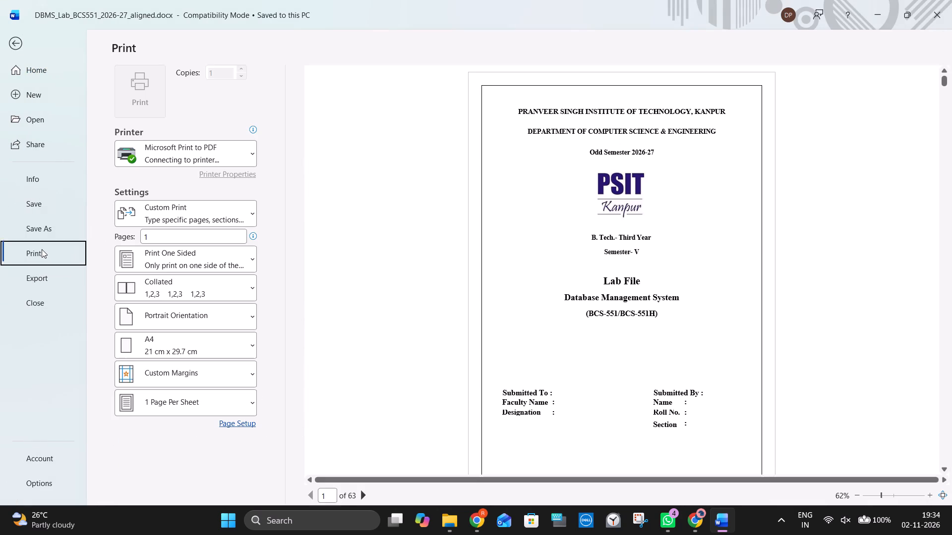
{"action": "left_click", "coordinate": [191, 212]}
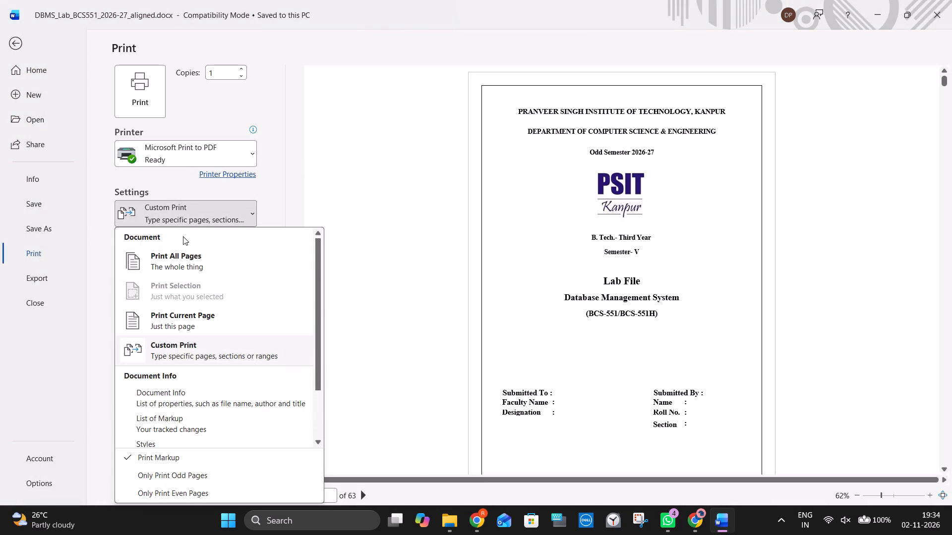
{"action": "left_click", "coordinate": [182, 254]}
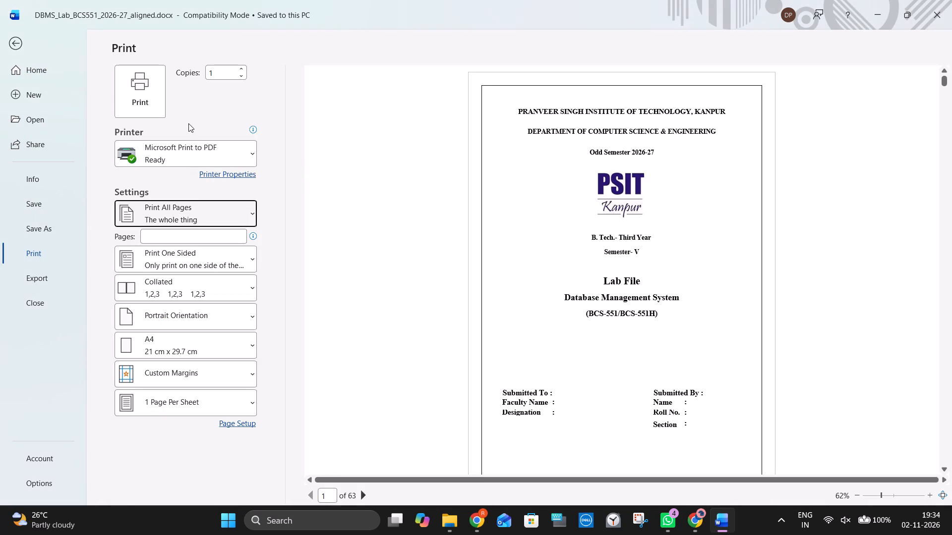
{"action": "left_click", "coordinate": [163, 98]}
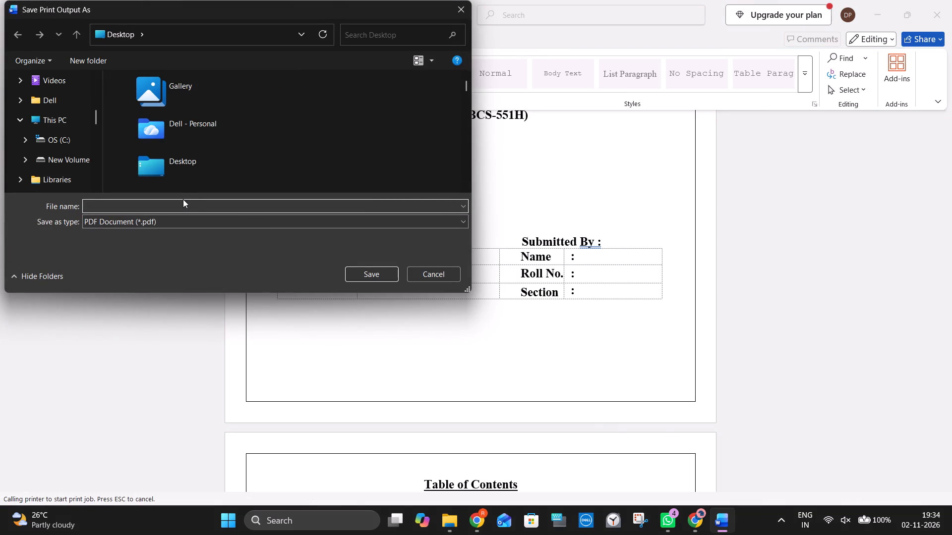
{"action": "type", "text": "DBMS"}
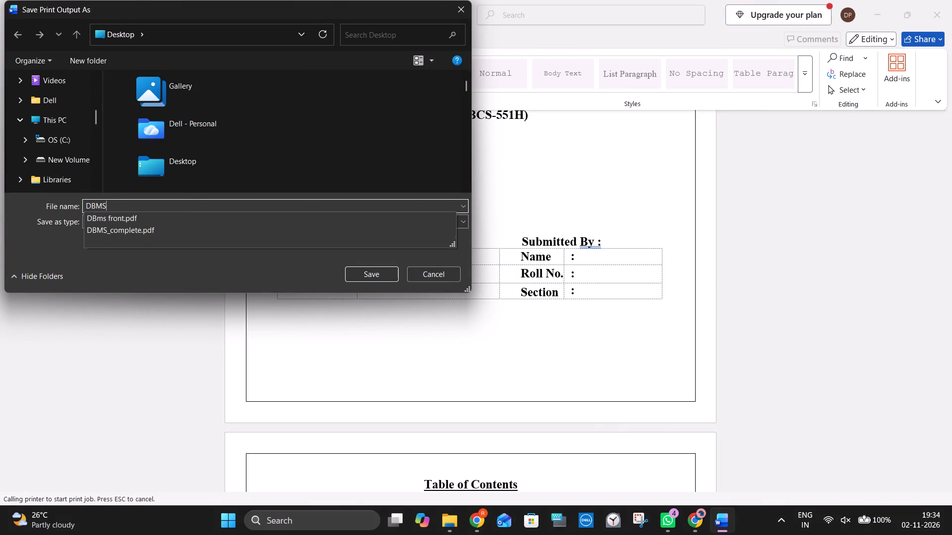
{"action": "key", "text": "Return"}
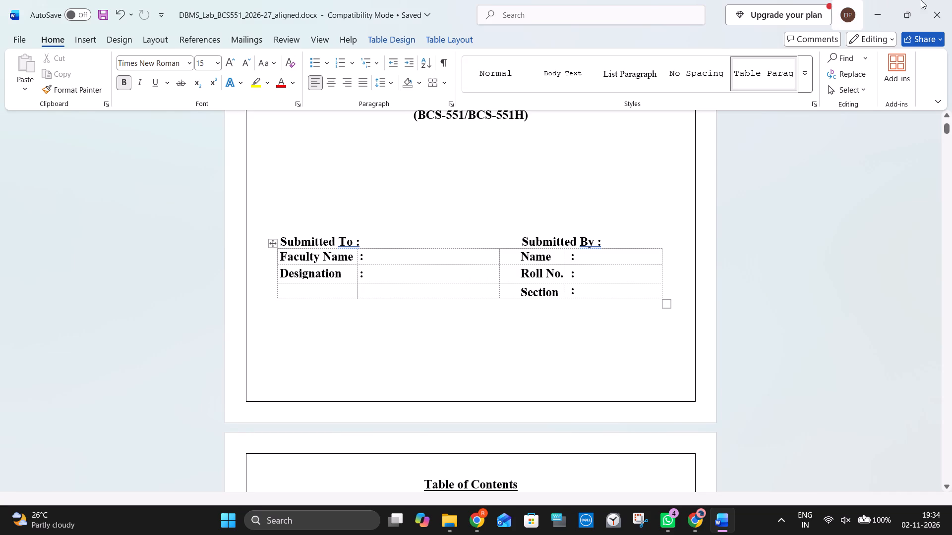
{"action": "left_click", "coordinate": [942, 3]}
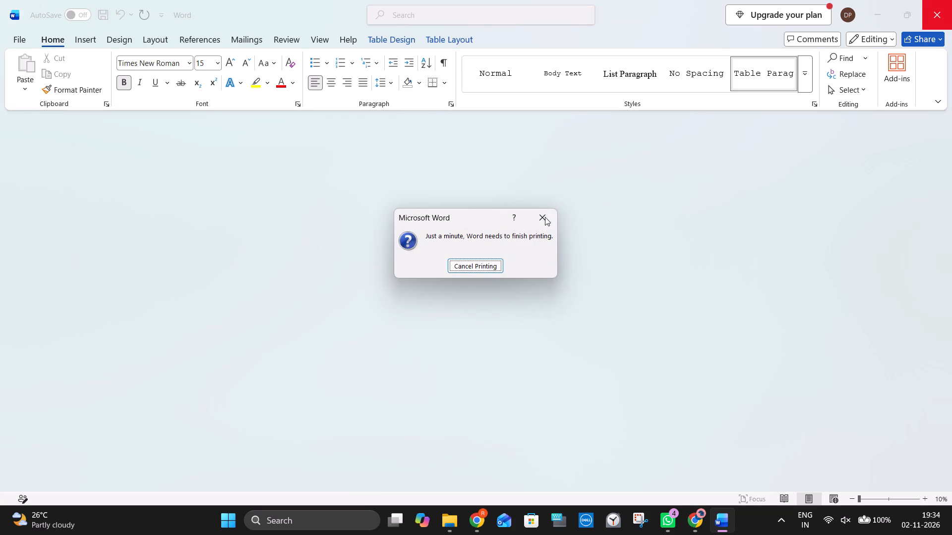
{"action": "double_click", "coordinate": [886, 7]}
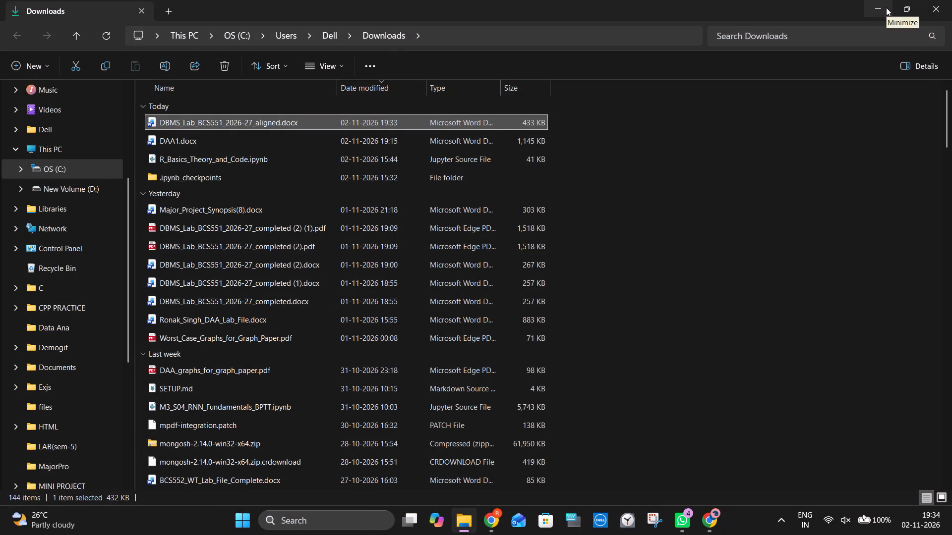
{"action": "left_click", "coordinate": [886, 7]}
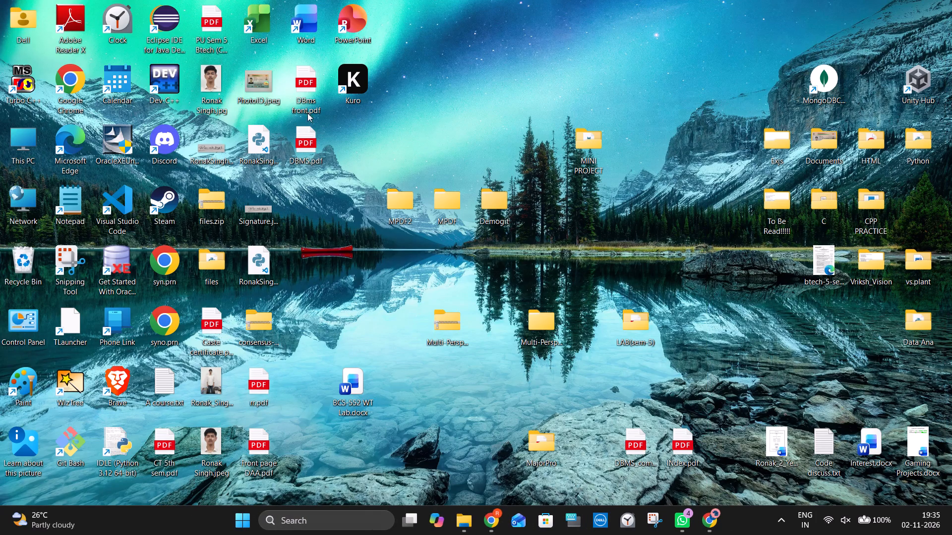
{"action": "double_click", "coordinate": [305, 147]}
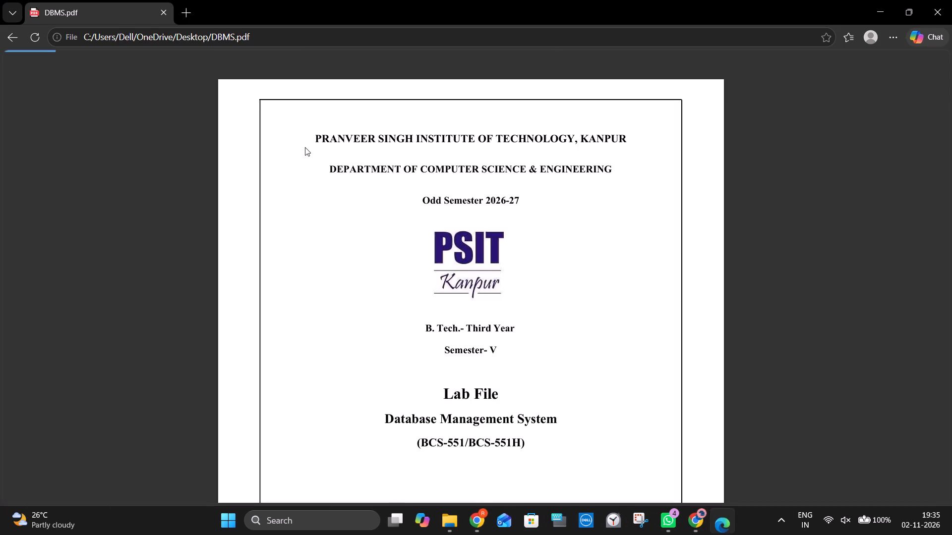
{"action": "scroll", "coordinate": [444, 310], "scroll_direction": "down", "scroll_amount": 3}
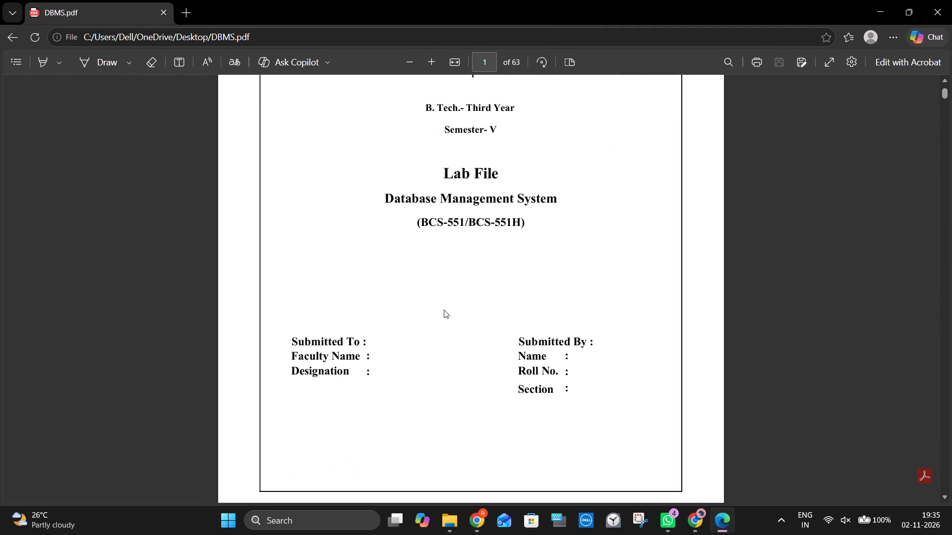
{"action": "scroll", "coordinate": [444, 310], "scroll_direction": "down", "scroll_amount": 13}
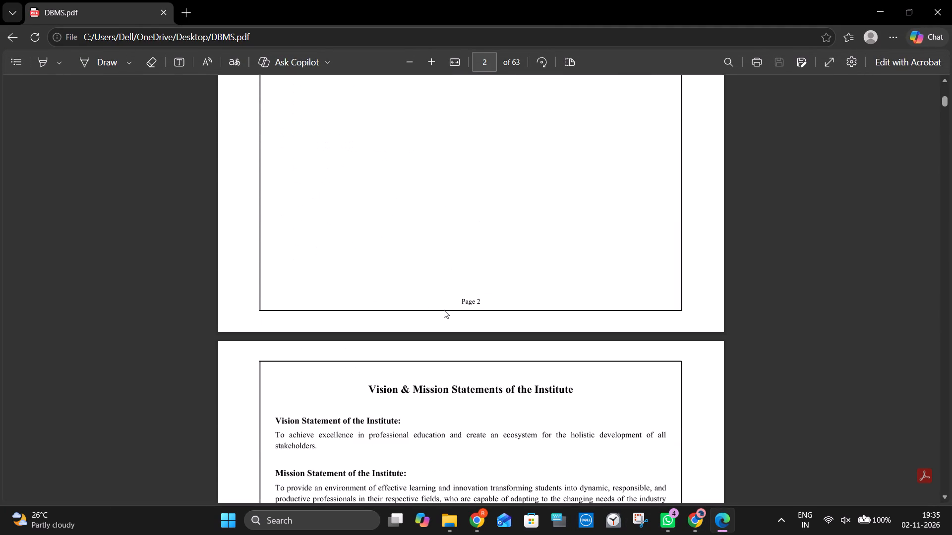
{"action": "scroll", "coordinate": [444, 310], "scroll_direction": "down", "scroll_amount": 2}
{"action": "scroll", "coordinate": [444, 310], "scroll_direction": "right", "scroll_amount": 2}
{"action": "scroll", "coordinate": [444, 310], "scroll_direction": "down", "scroll_amount": 1}
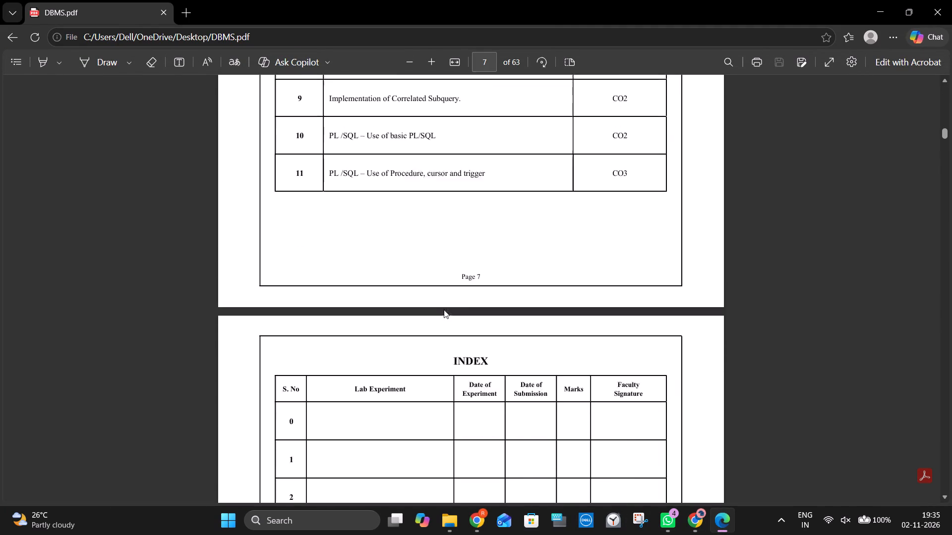
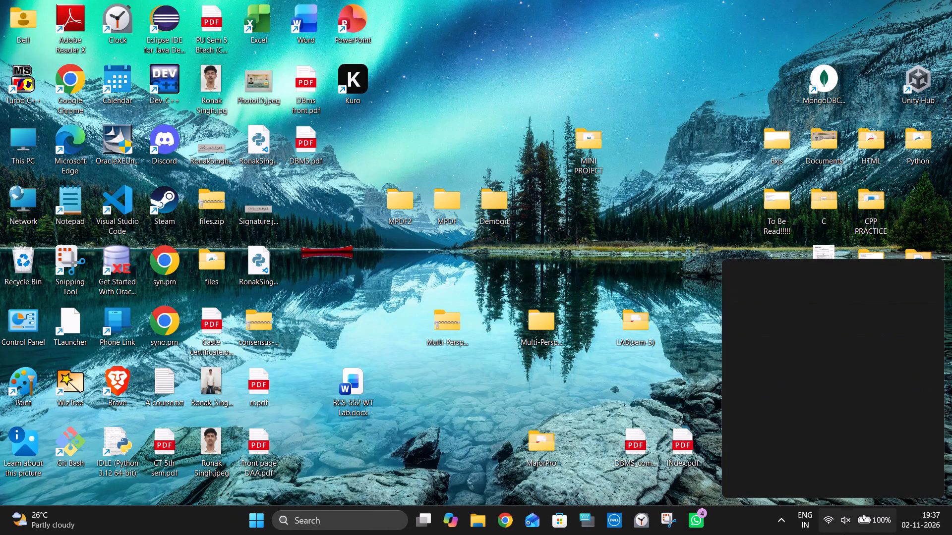
Switch off the computer's Wi-Fi connection and return to the clear desktop.
{"action": "left_click_drag", "start_coordinate": [757, 303], "coordinate": [756, 299]}
{"action": "left_click", "coordinate": [756, 299]}
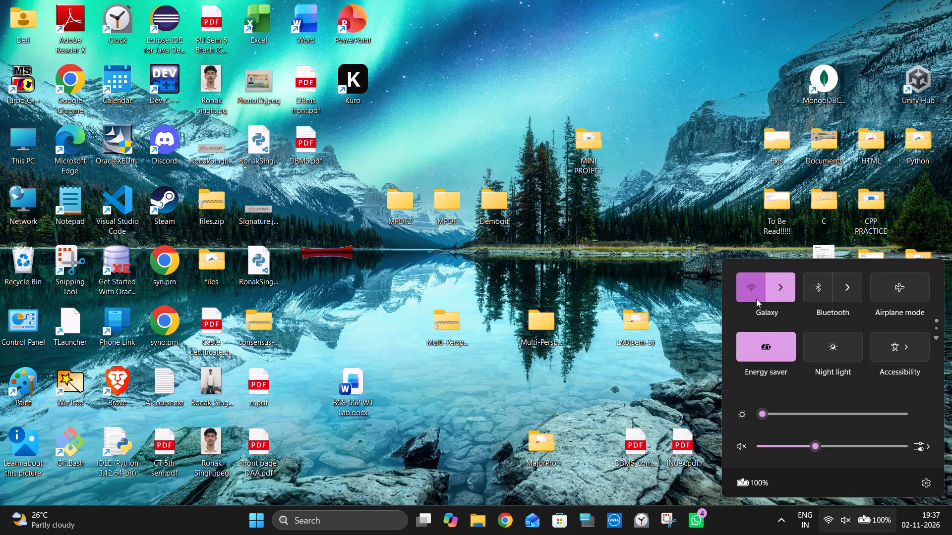
{"action": "left_click", "coordinate": [673, 202]}
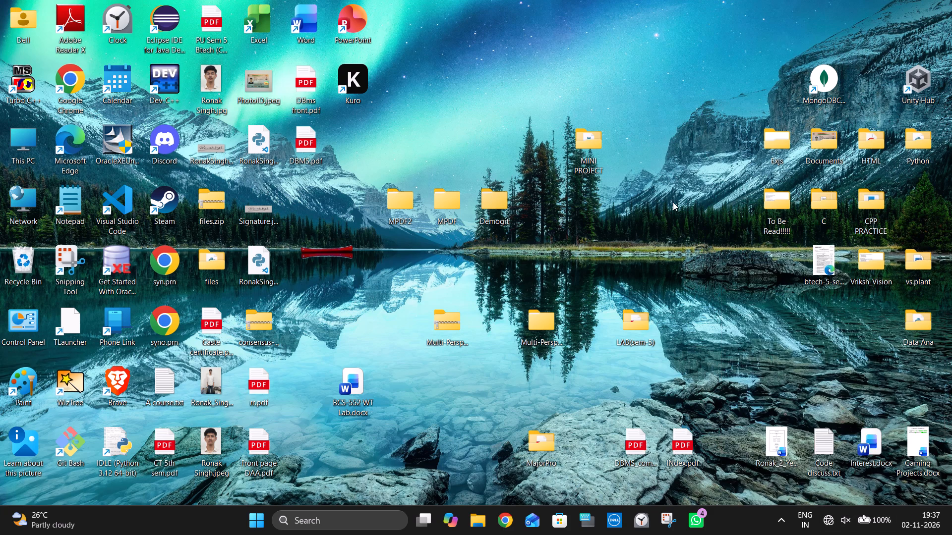